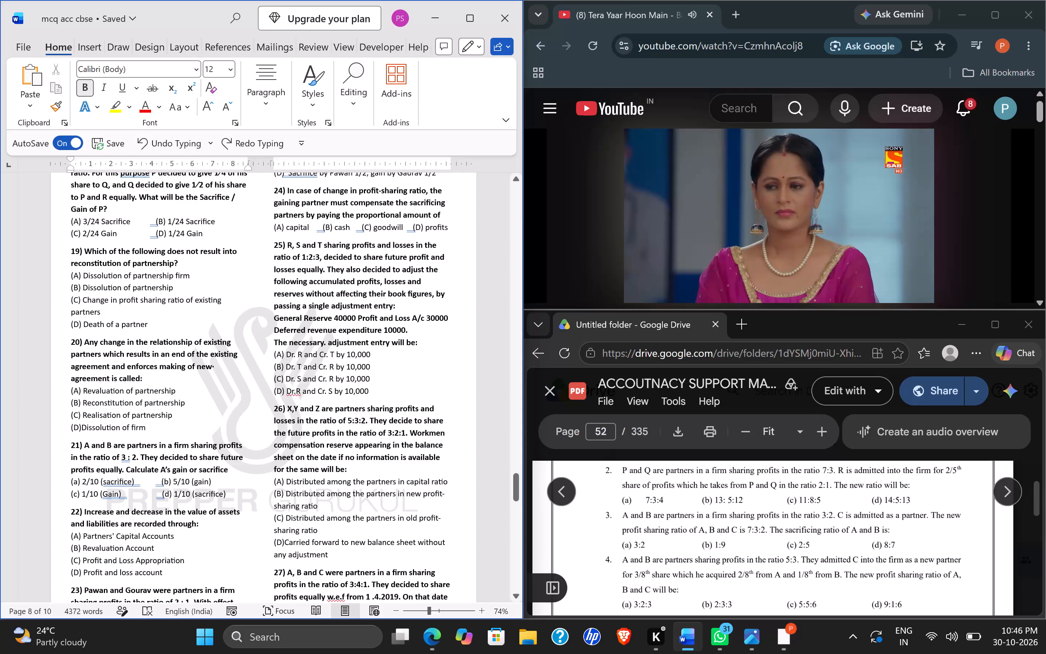
Insert a new line after the answer options of question 33, just before the number 34).
scroll(323, 379, down, 3)
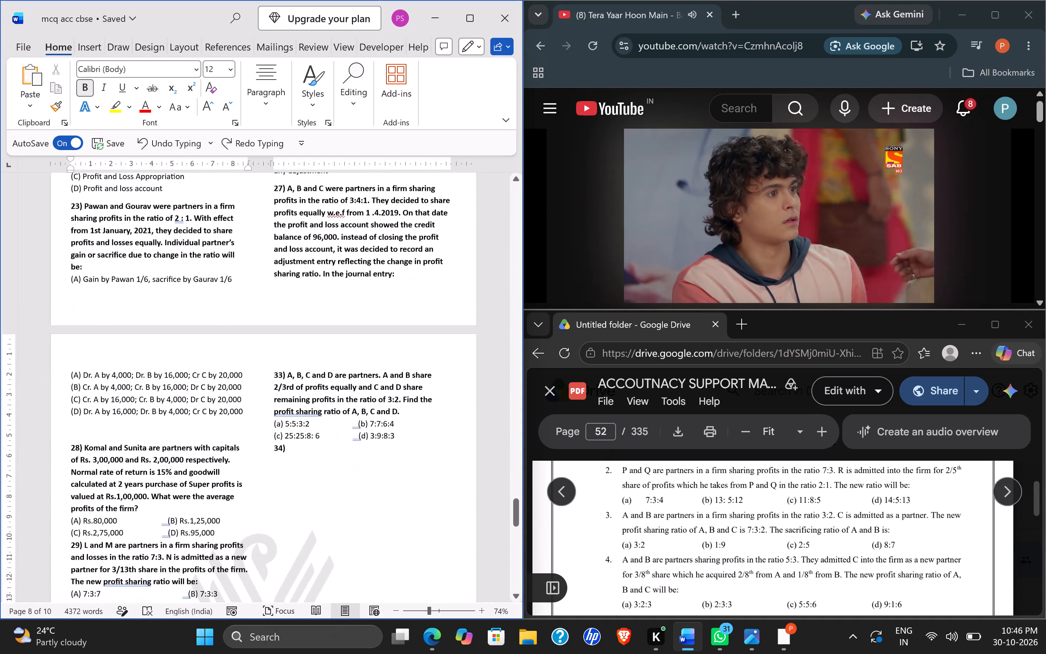
scroll(323, 379, down, 1)
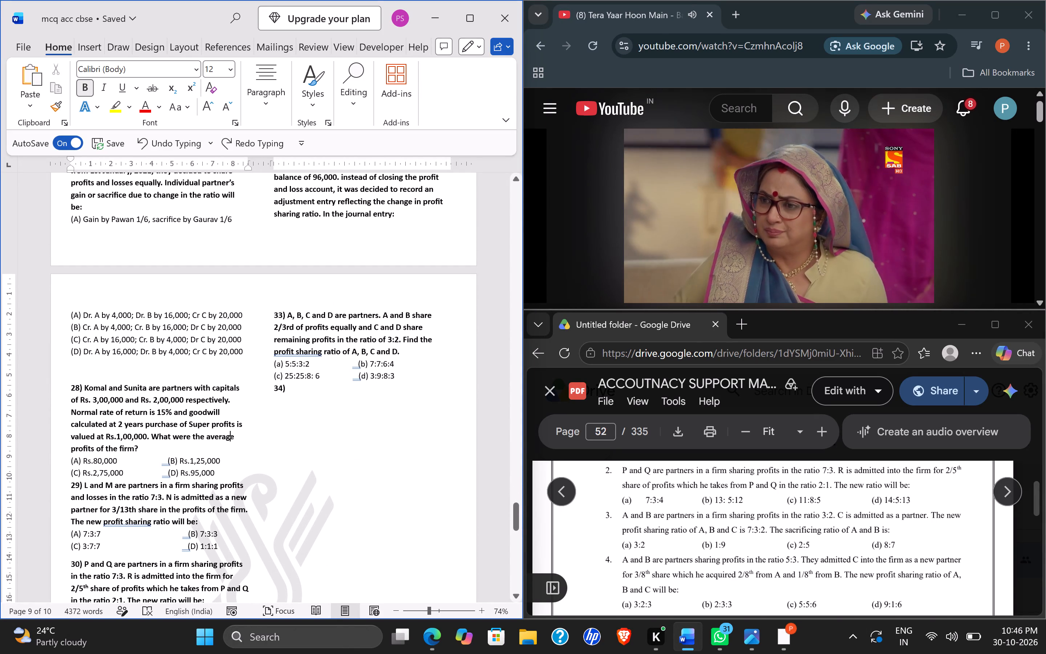
scroll(619, 498, down, 2)
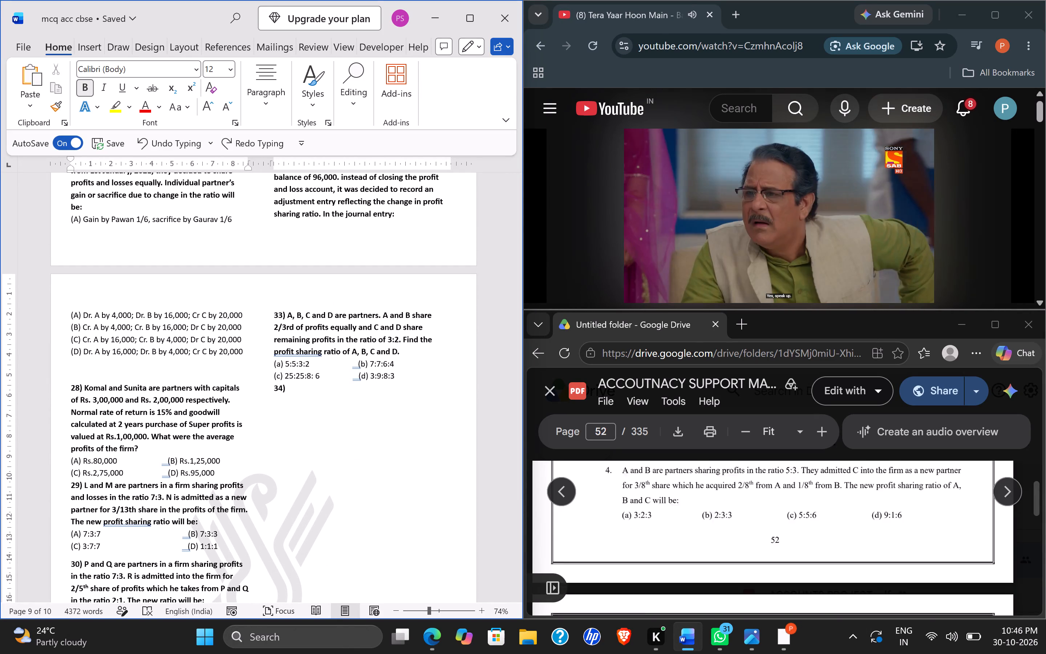
scroll(619, 498, down, 2)
scroll(619, 498, up, 1)
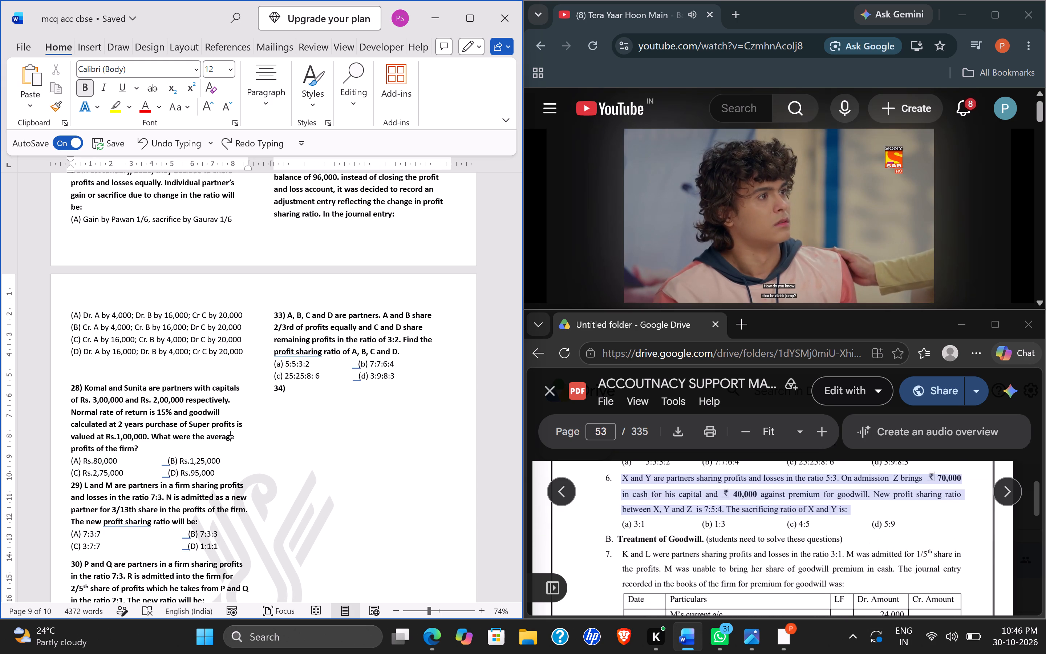
scroll(619, 498, up, 1)
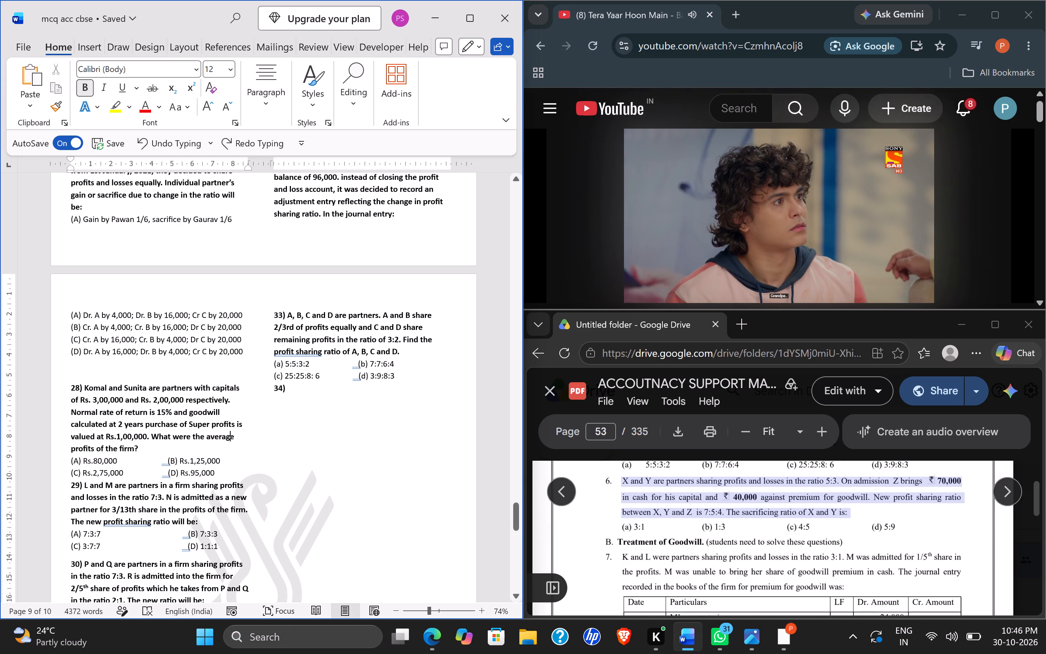
click(301, 392)
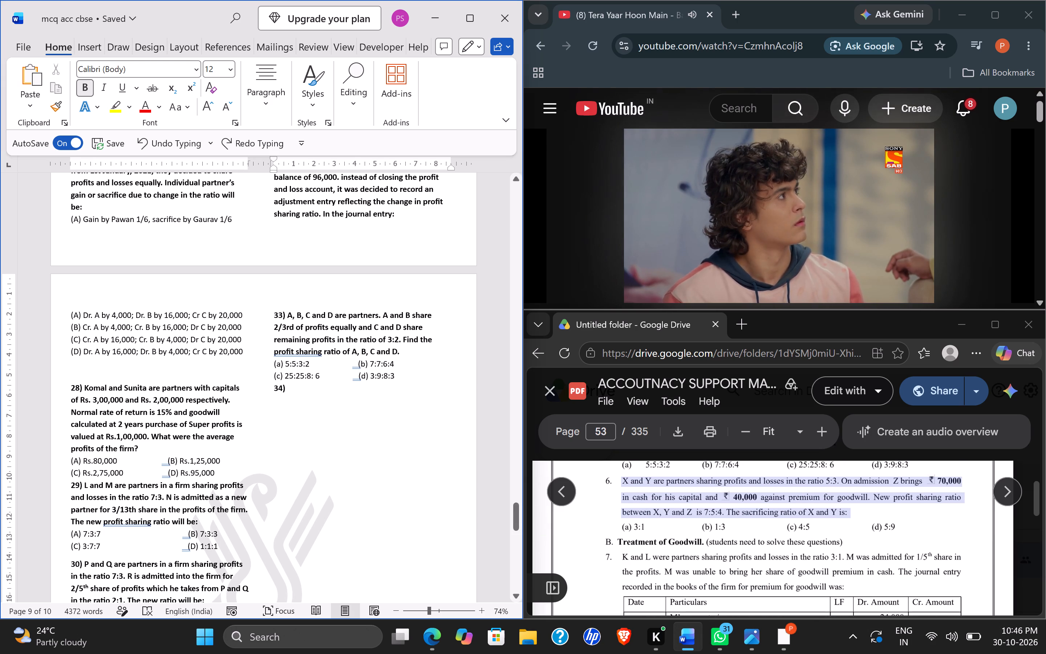
click(411, 376)
key(Return)
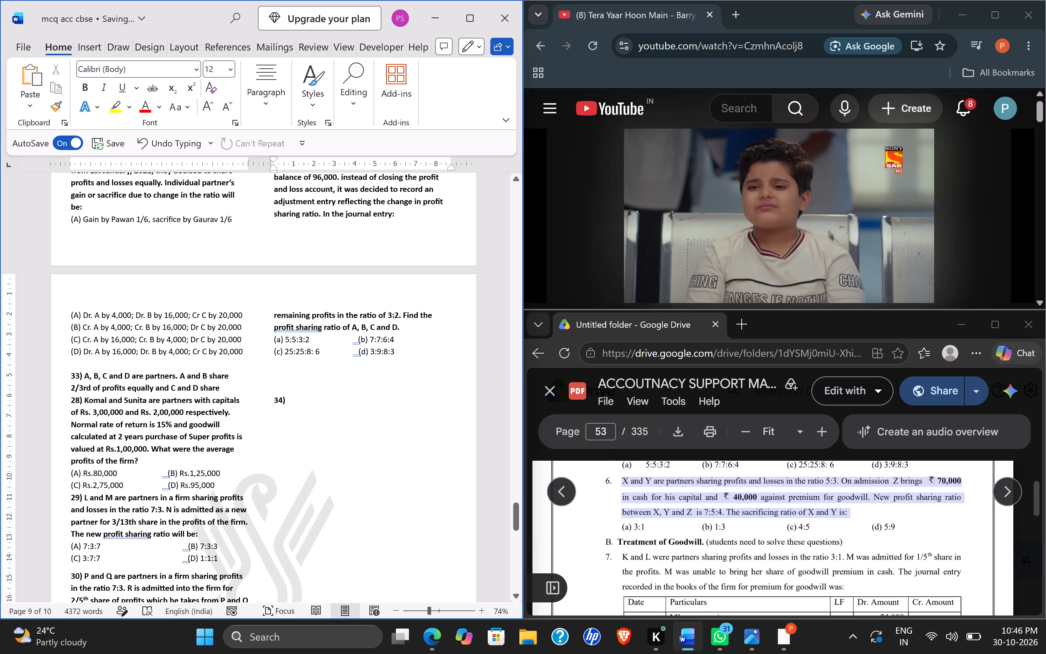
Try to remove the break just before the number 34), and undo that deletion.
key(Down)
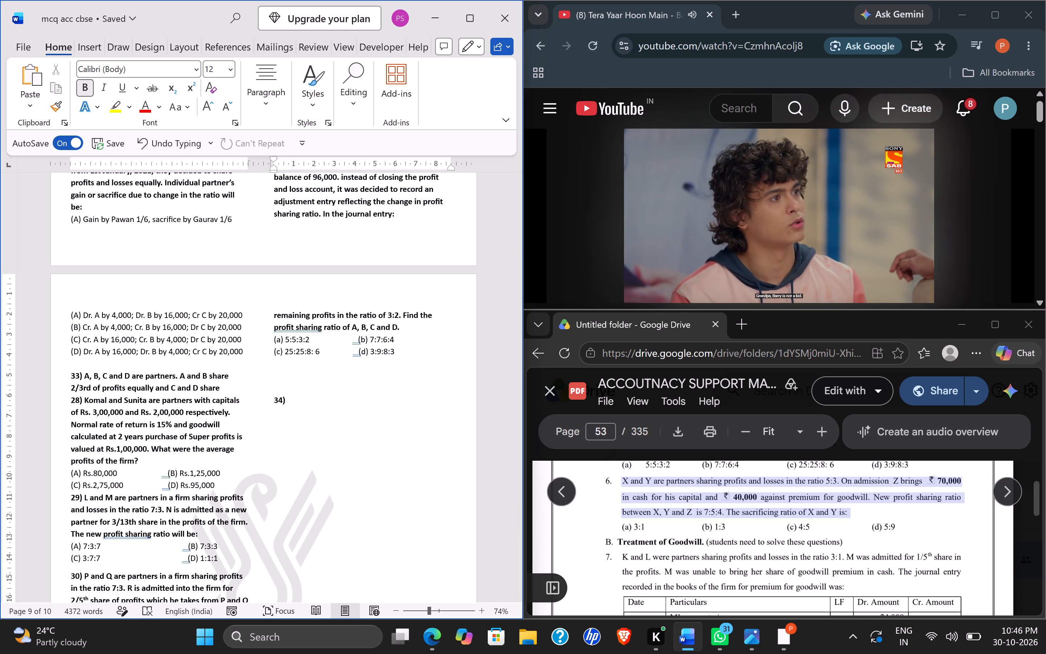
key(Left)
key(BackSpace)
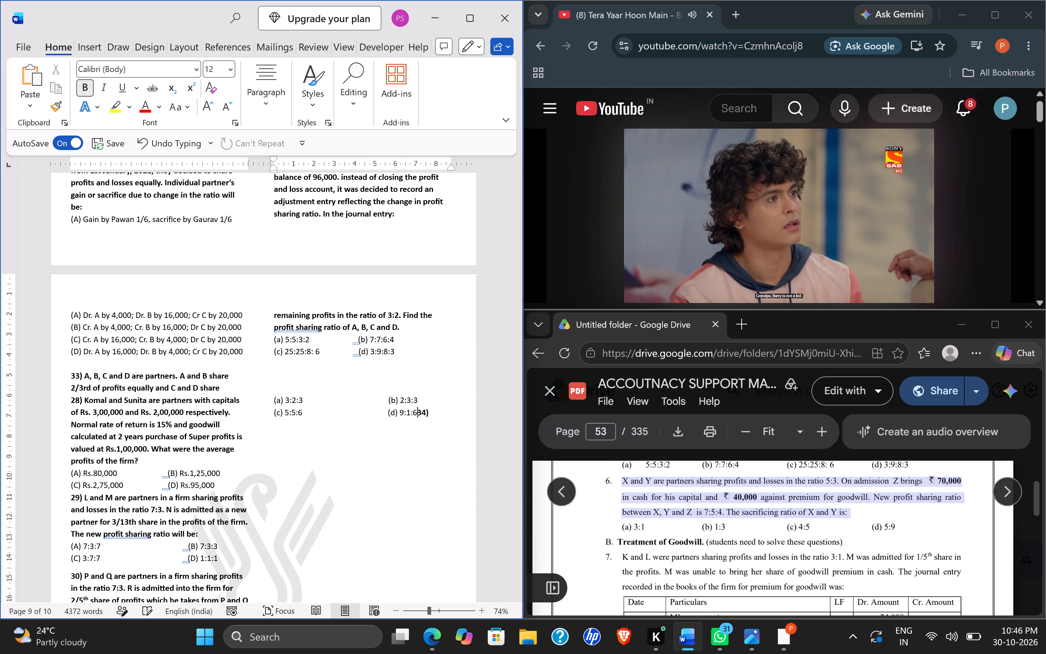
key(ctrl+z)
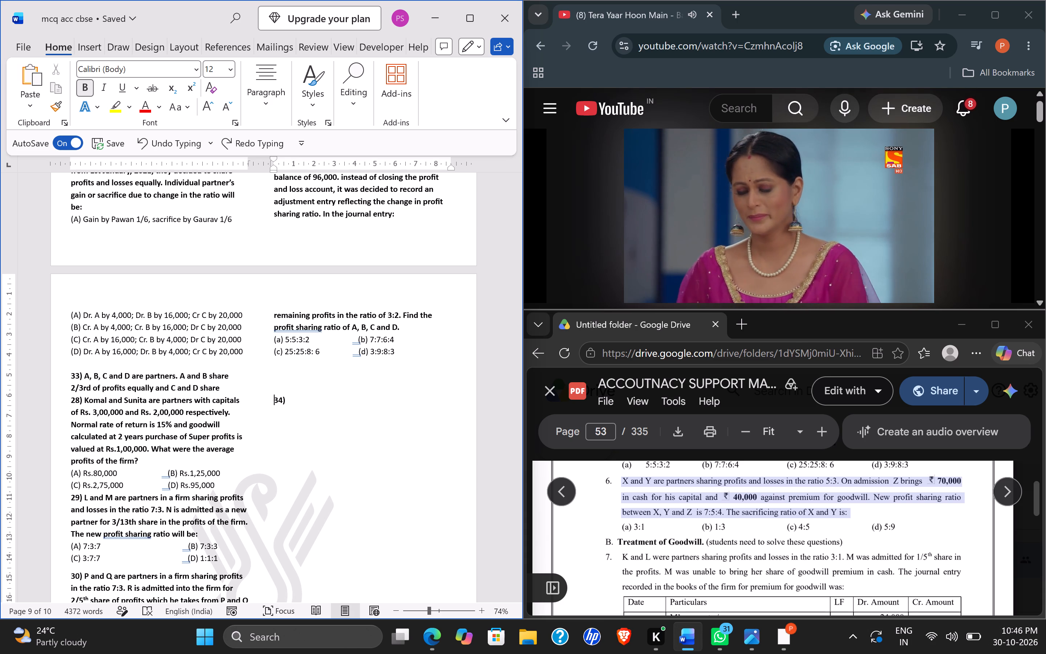
Copy the entire Chapter 02 – Admission of a Partner section, from the CBSE Accountancy heading to the document's last page.
scroll(429, 260, up, 6)
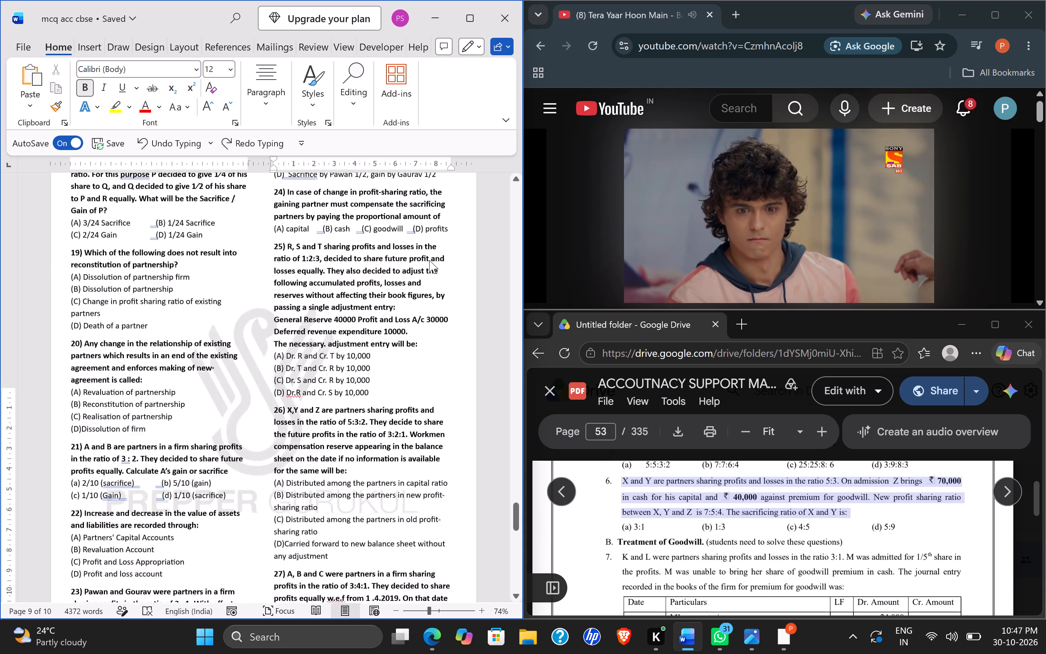
scroll(429, 260, up, 6)
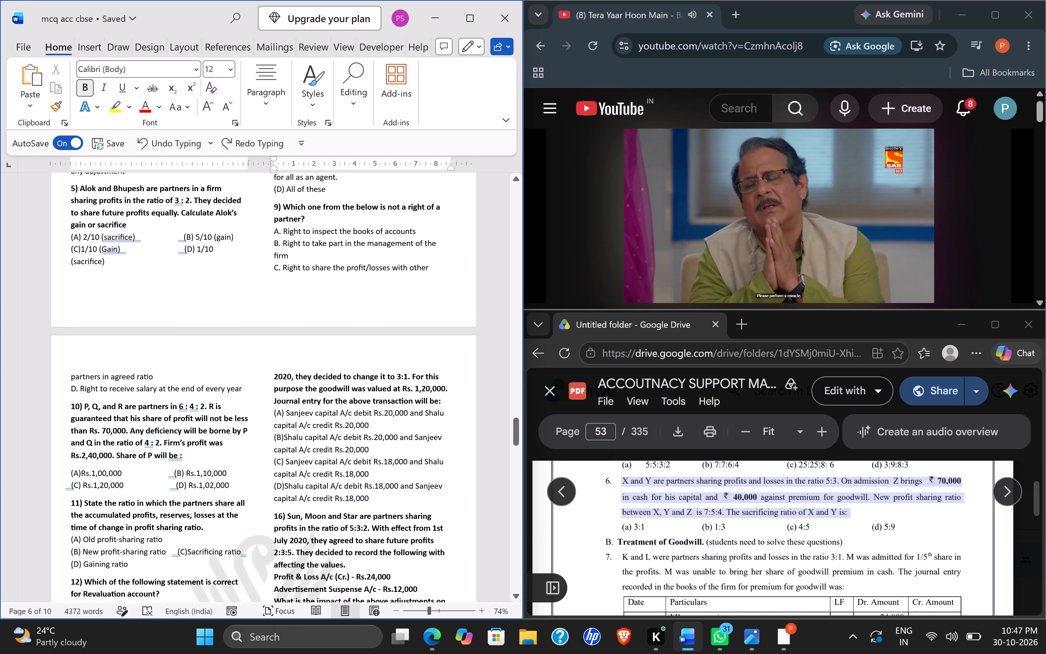
scroll(251, 331, up, 4)
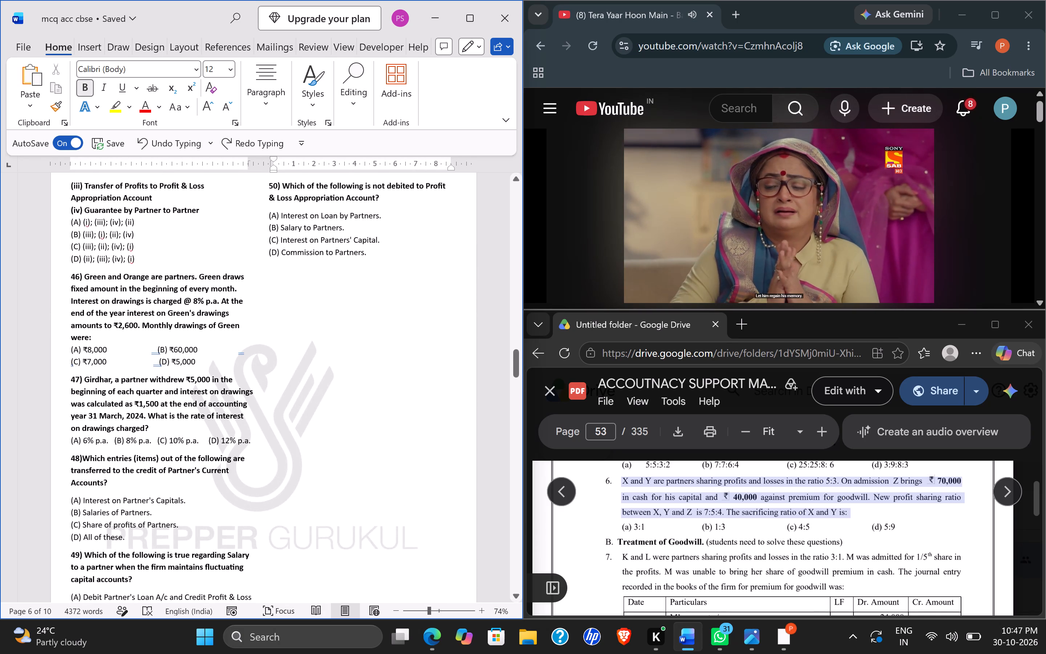
scroll(251, 331, down, 3)
scroll(251, 331, up, 2)
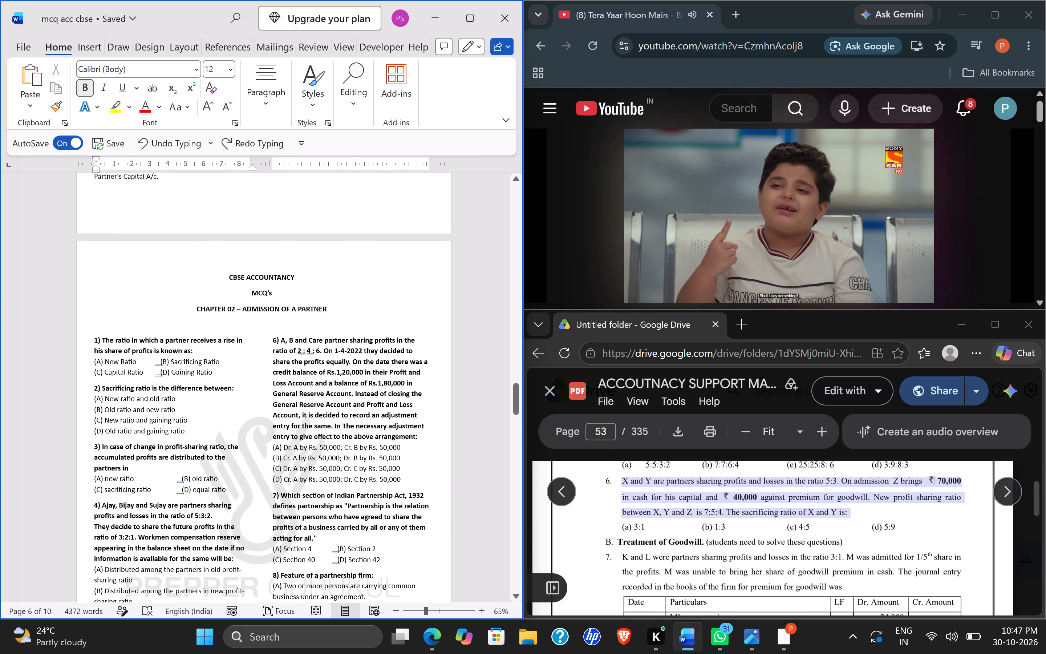
drag(226, 275, 272, 563)
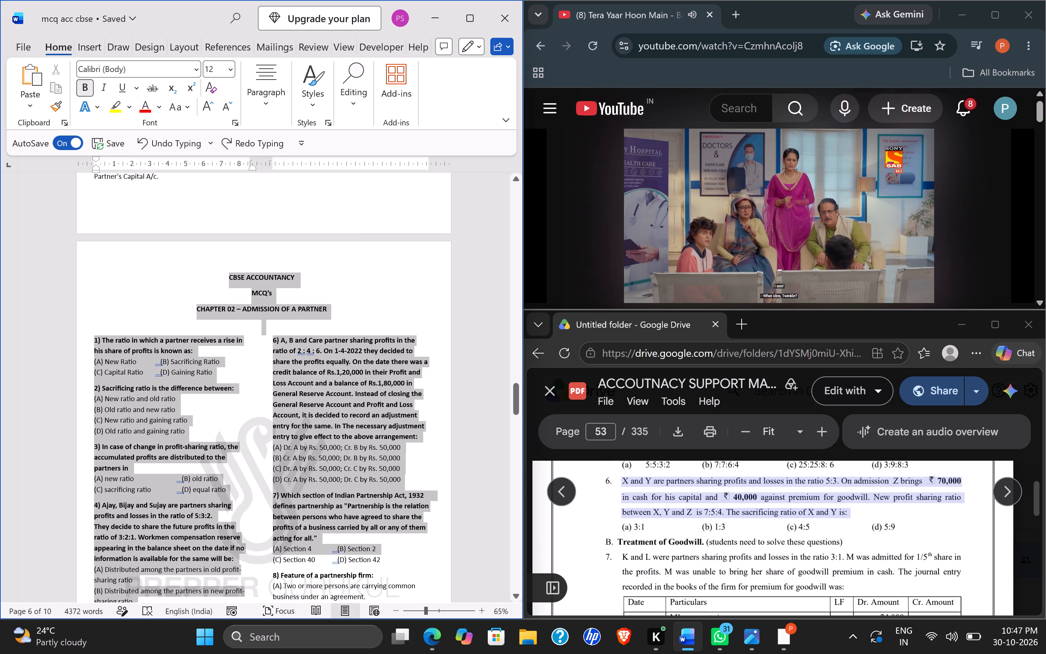
drag(272, 563, 268, 653)
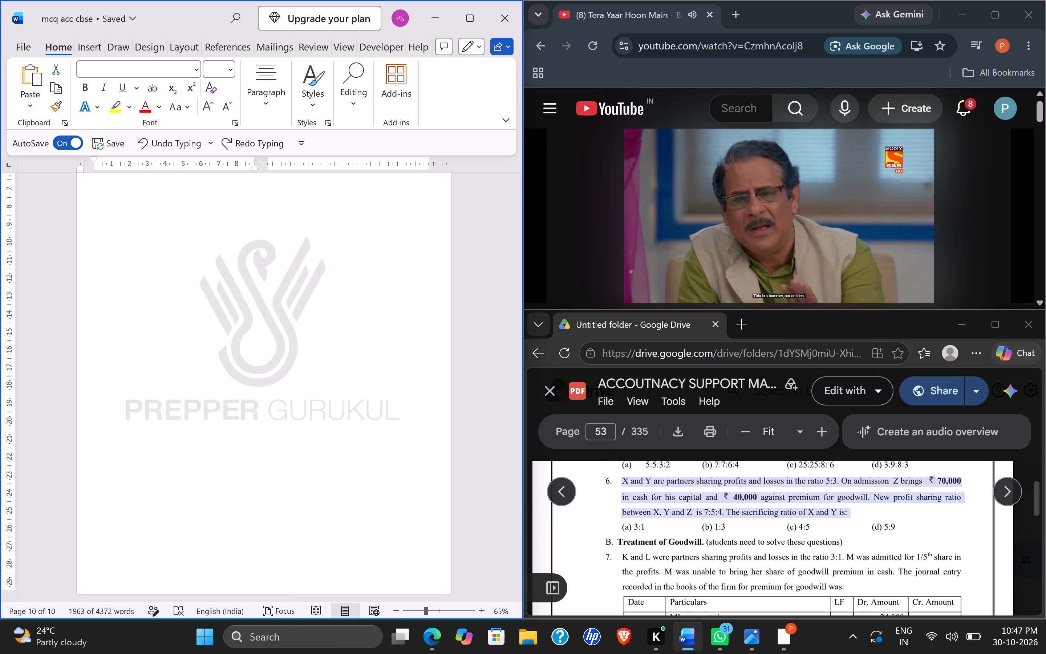
key(ctrl+c)
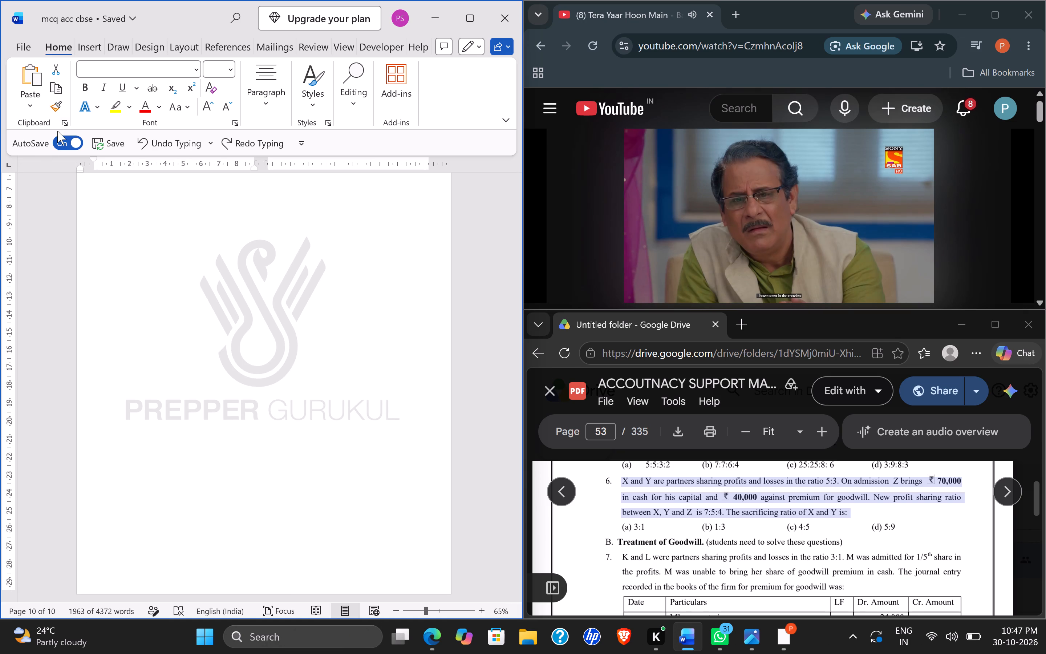
Create a new blank document, paste the copied chapter into it, and minimize it to return to mcq acc cbse.
click(15, 45)
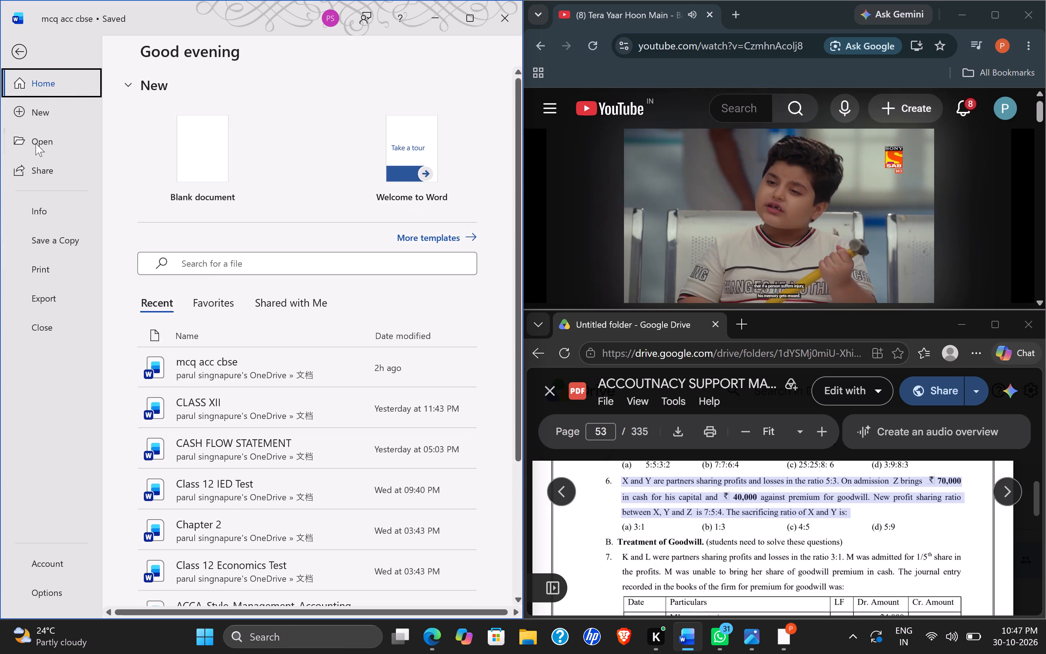
click(197, 186)
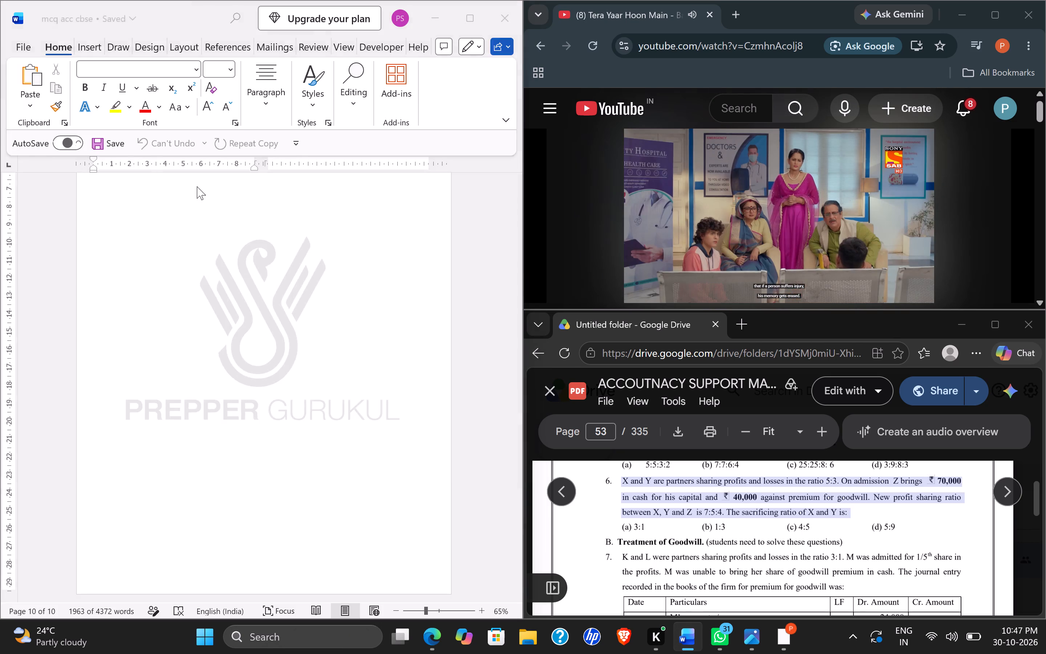
click(290, 272)
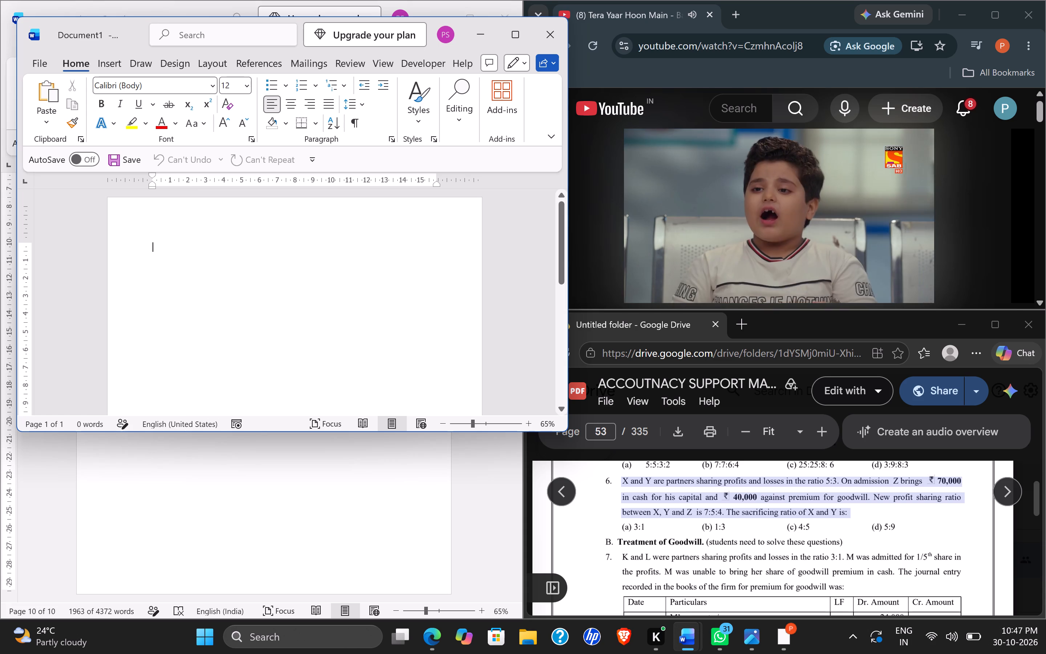
key(ctrl+v)
scroll(290, 272, up, 2)
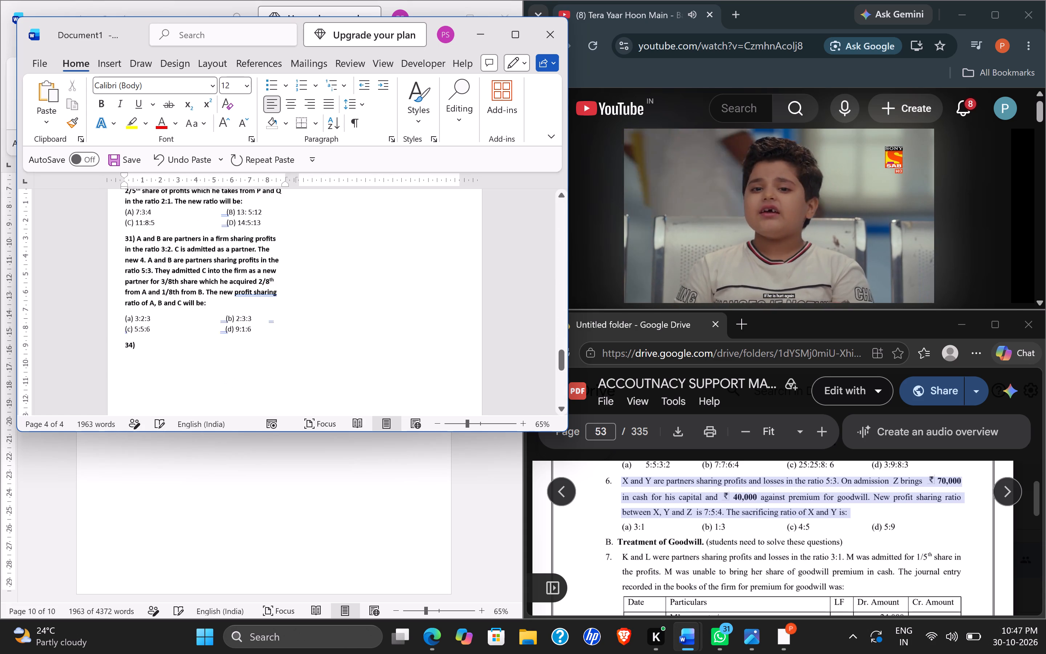
click(488, 26)
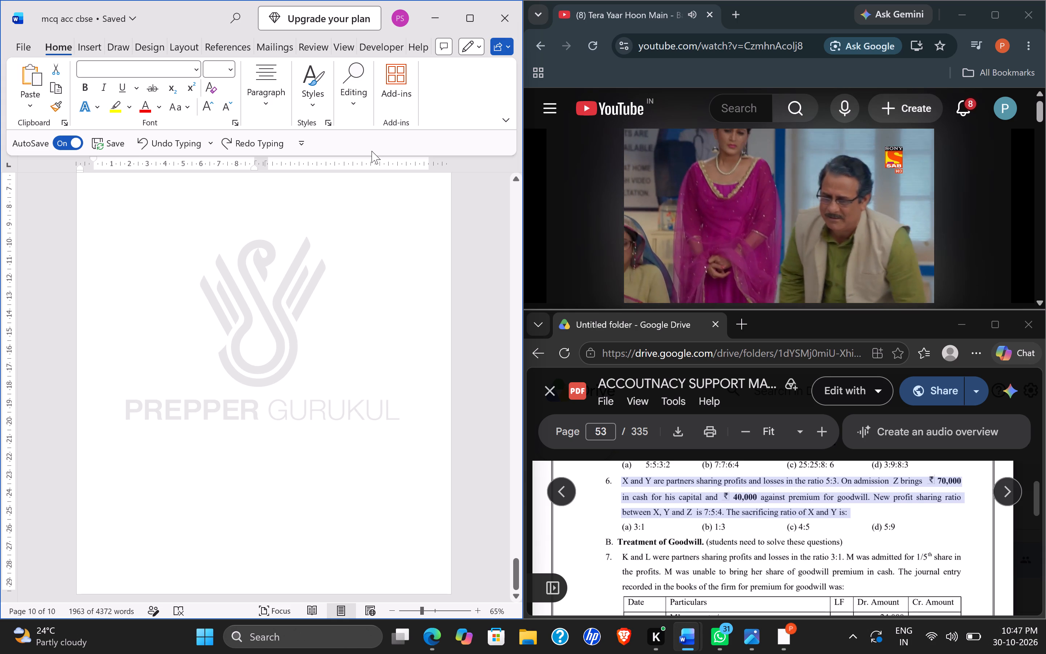
Delete the empty paragraphs on the last page, back to the end of question 32 on the previous page.
scroll(306, 231, up, 1)
click(241, 370)
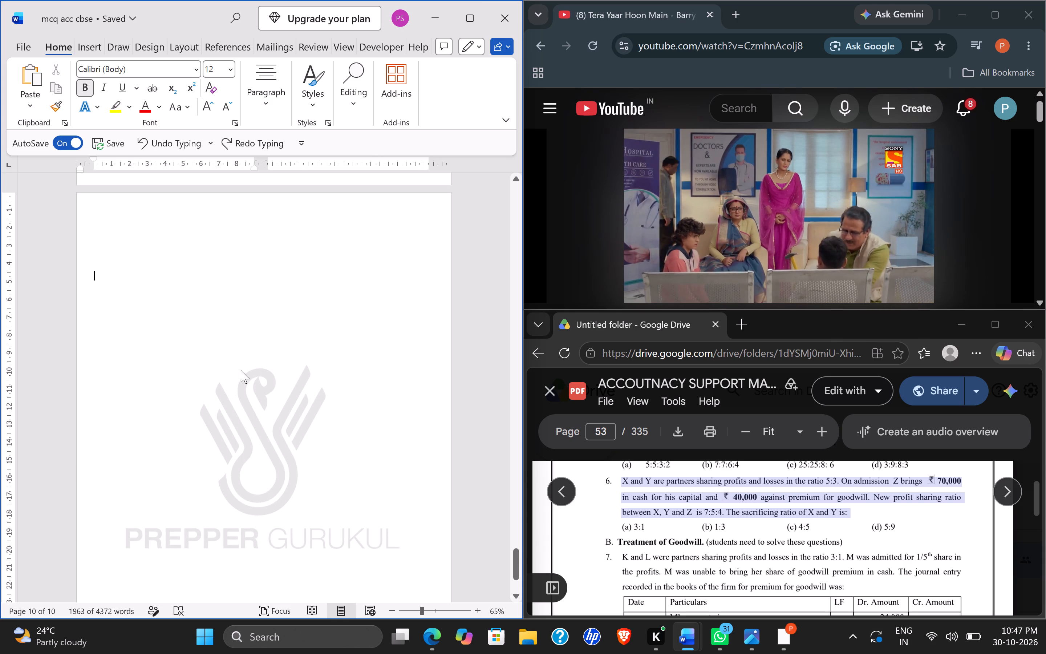
key(BackSpace)
key(BackSpace)
key(BackSpace)
key(BackSpace)
key(BackSpace)
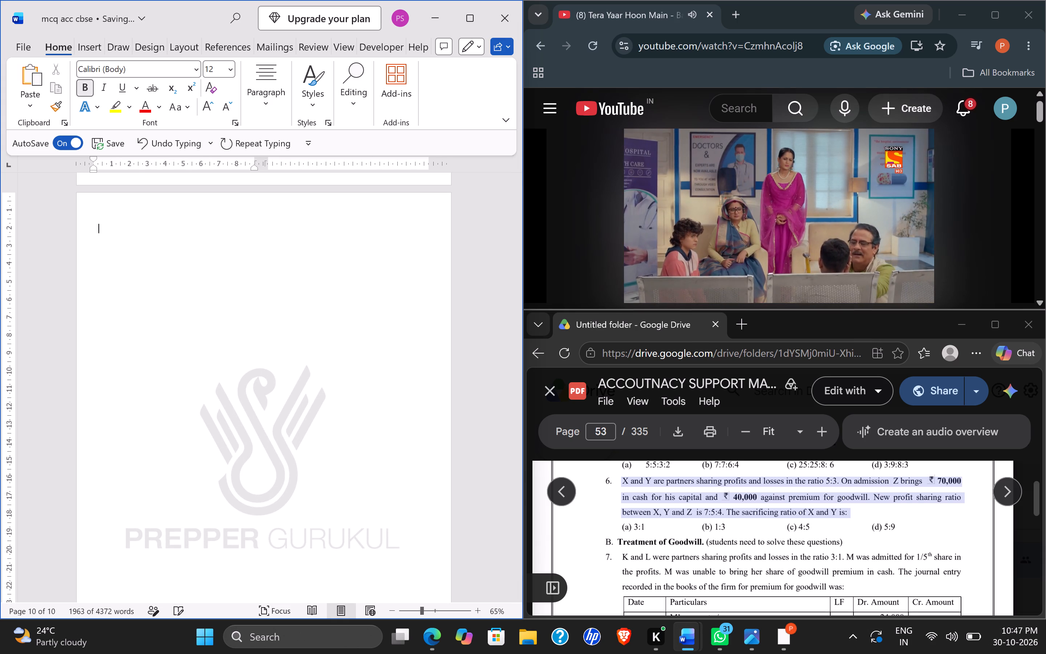
key(BackSpace)
key(BackSpace)
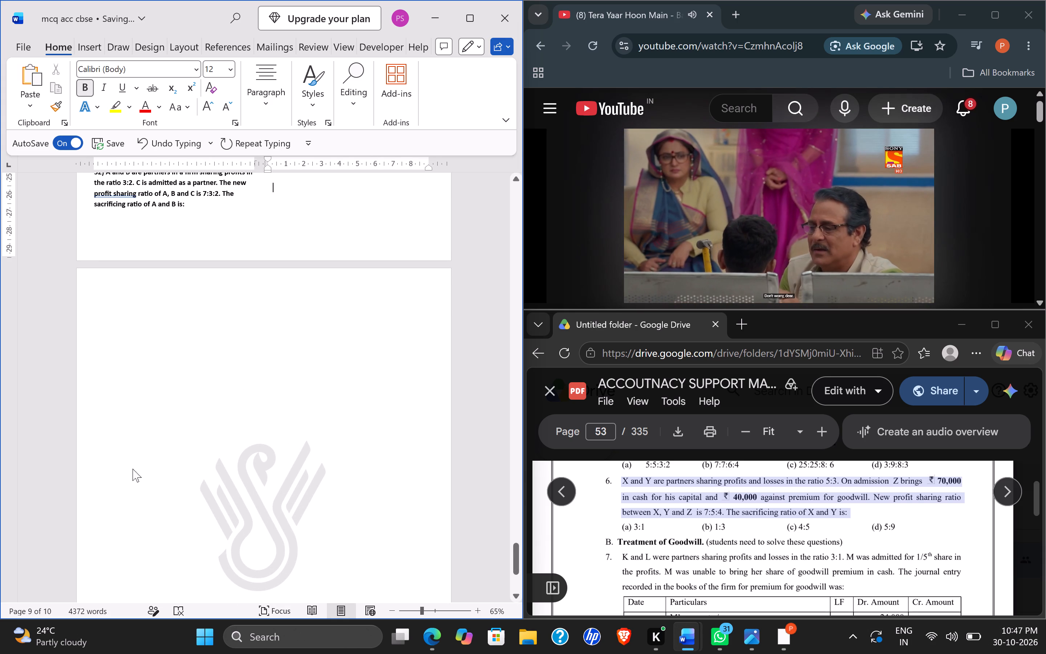
scroll(171, 447, down, 3)
double_click(150, 433)
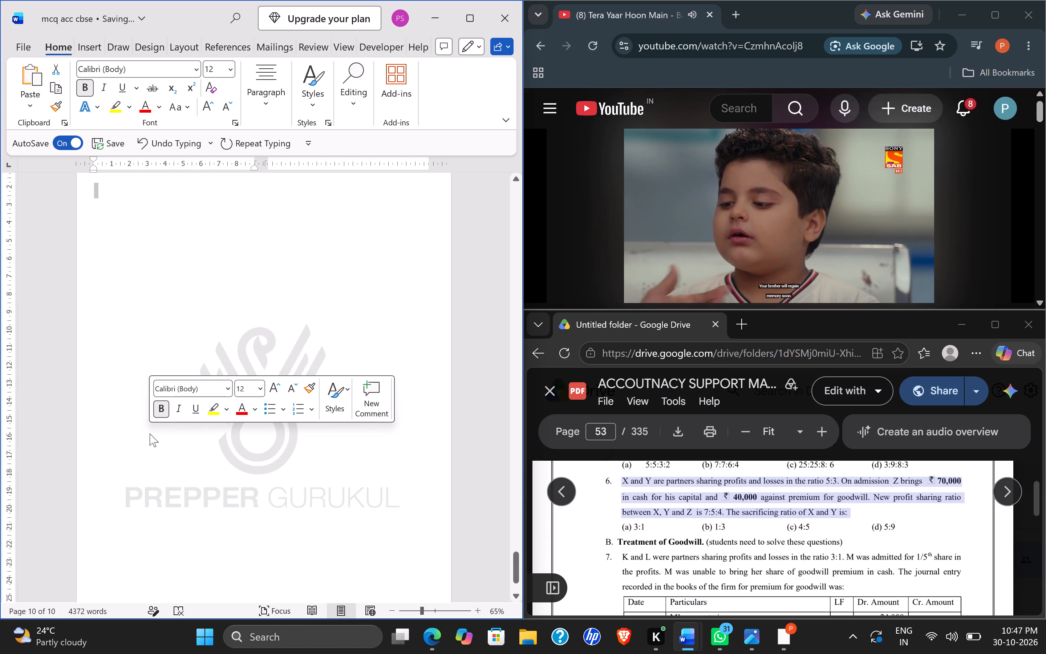
key(BackSpace)
key(BackSpace)
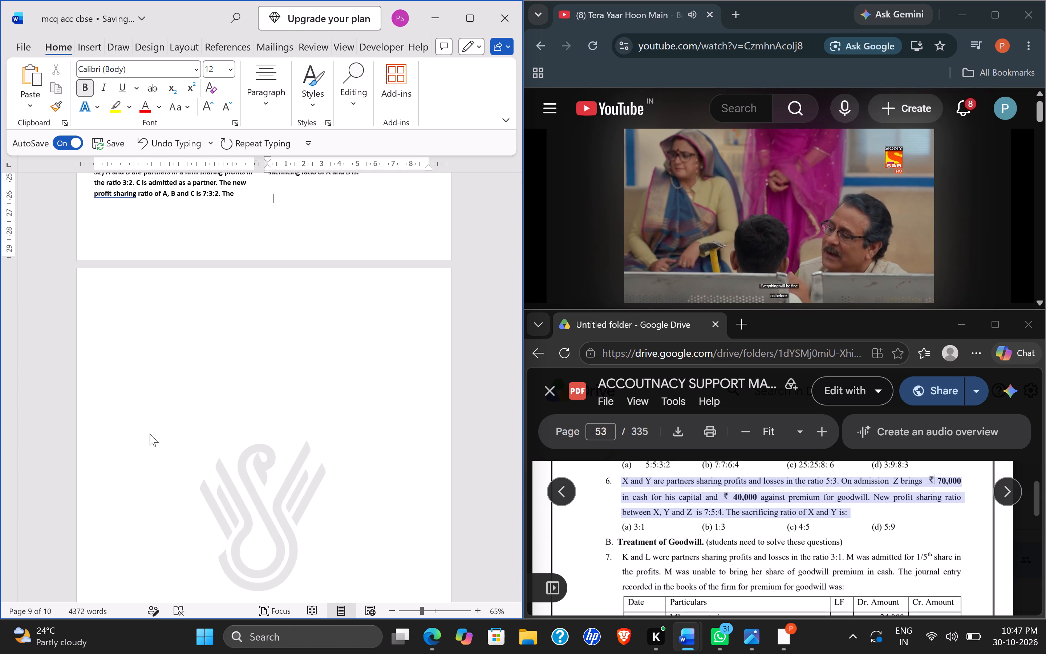
Delete the entire Chapter 02 – Admission of a Partner section, from its CBSE Accountancy heading to the end of question 32.
scroll(202, 313, up, 7)
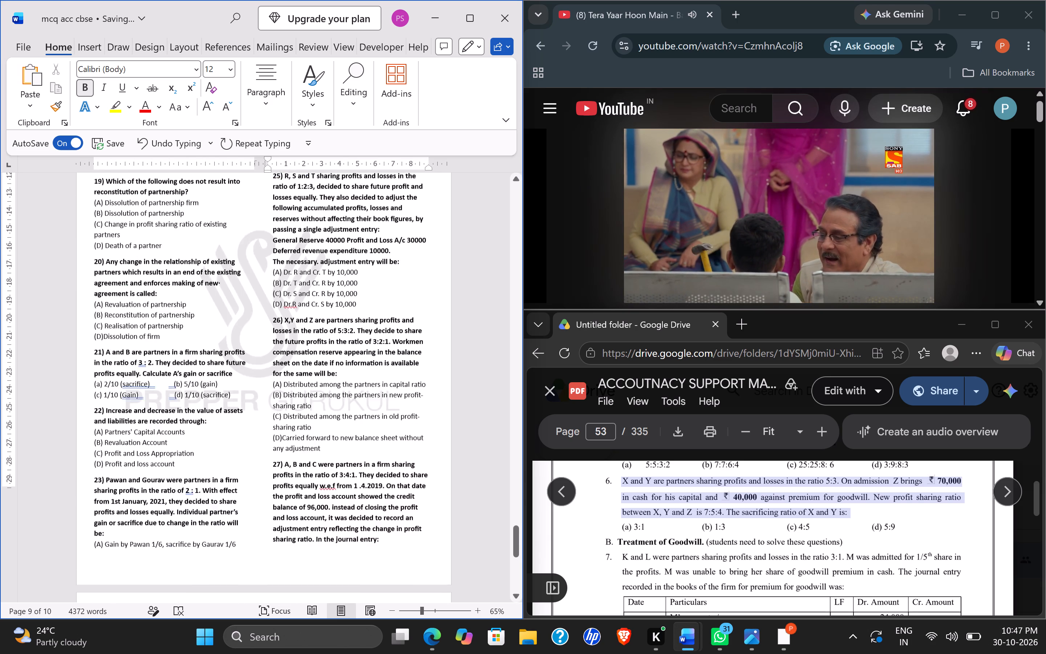
scroll(202, 313, up, 4)
click(202, 313)
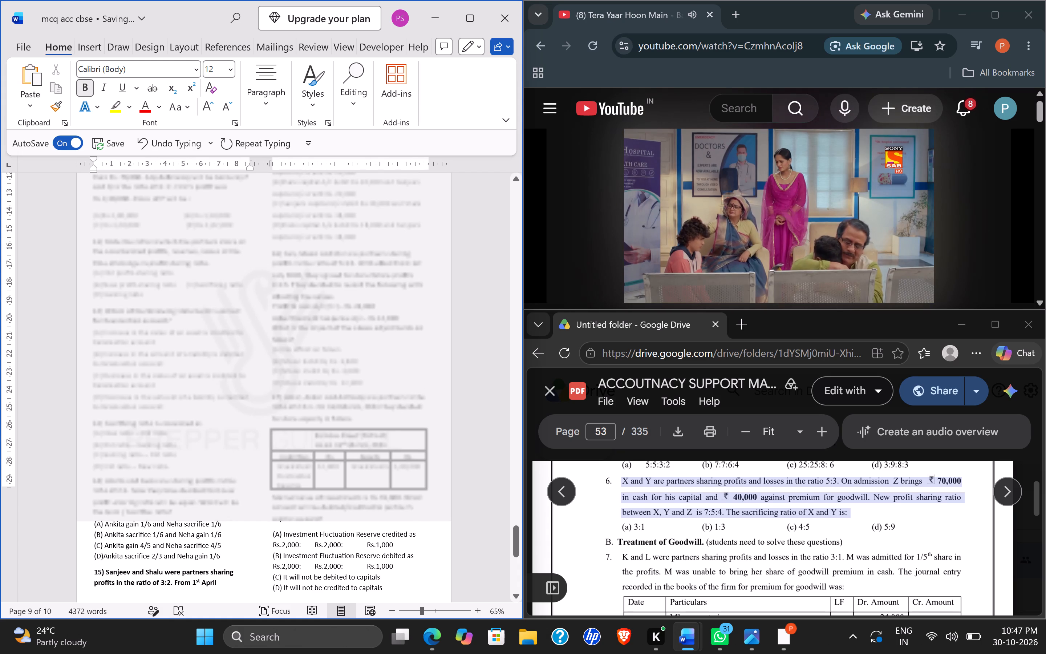
scroll(231, 184, up, 13)
scroll(231, 184, down, 4)
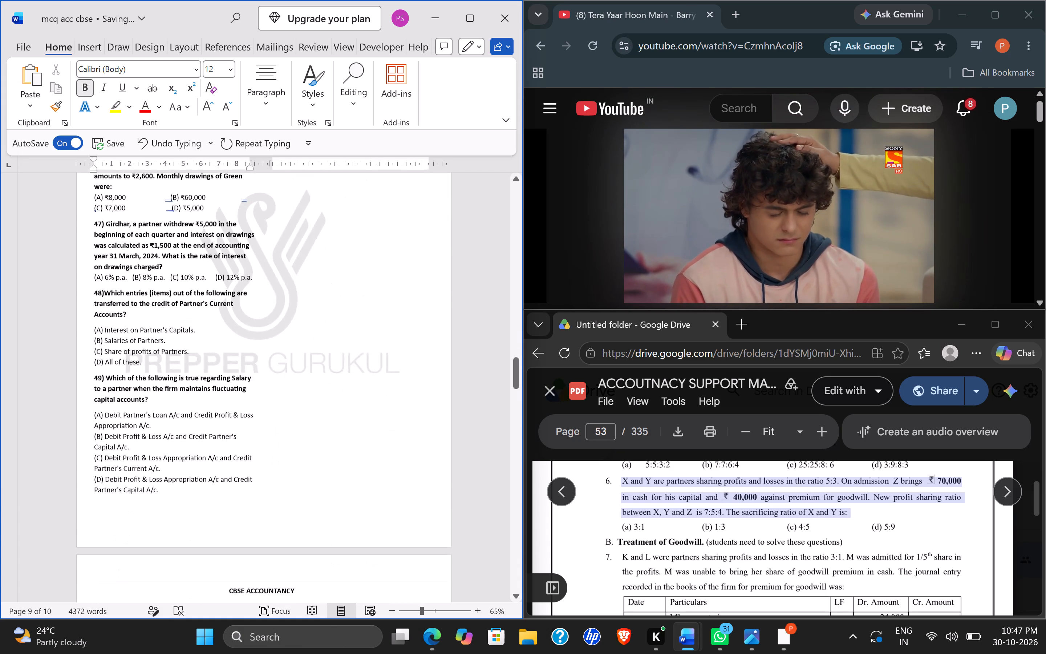
scroll(231, 184, down, 1)
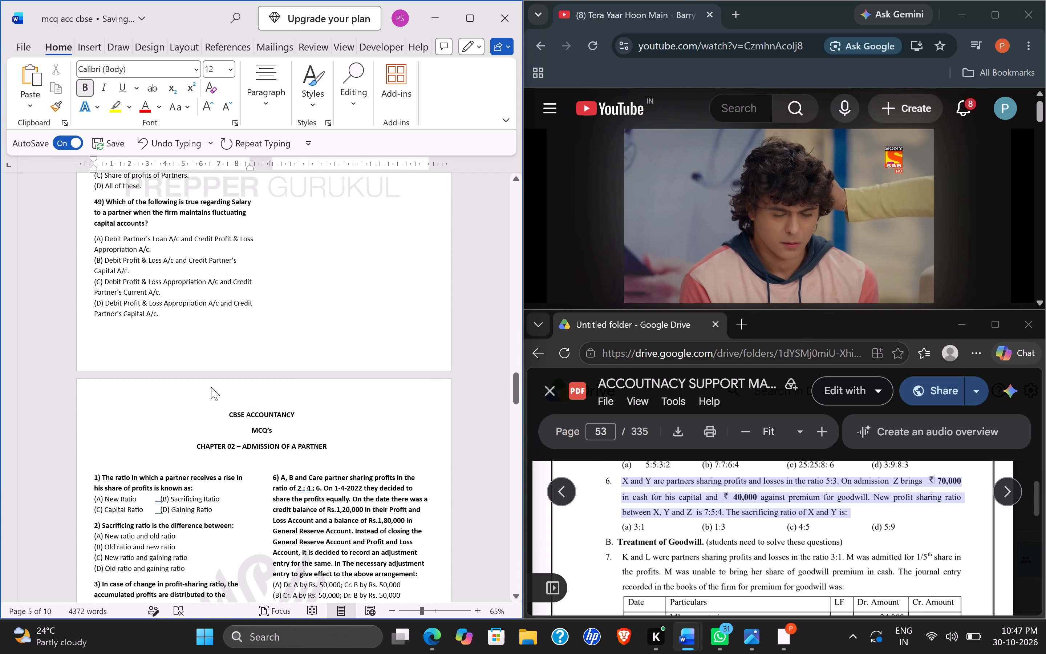
drag(217, 407, 310, 637)
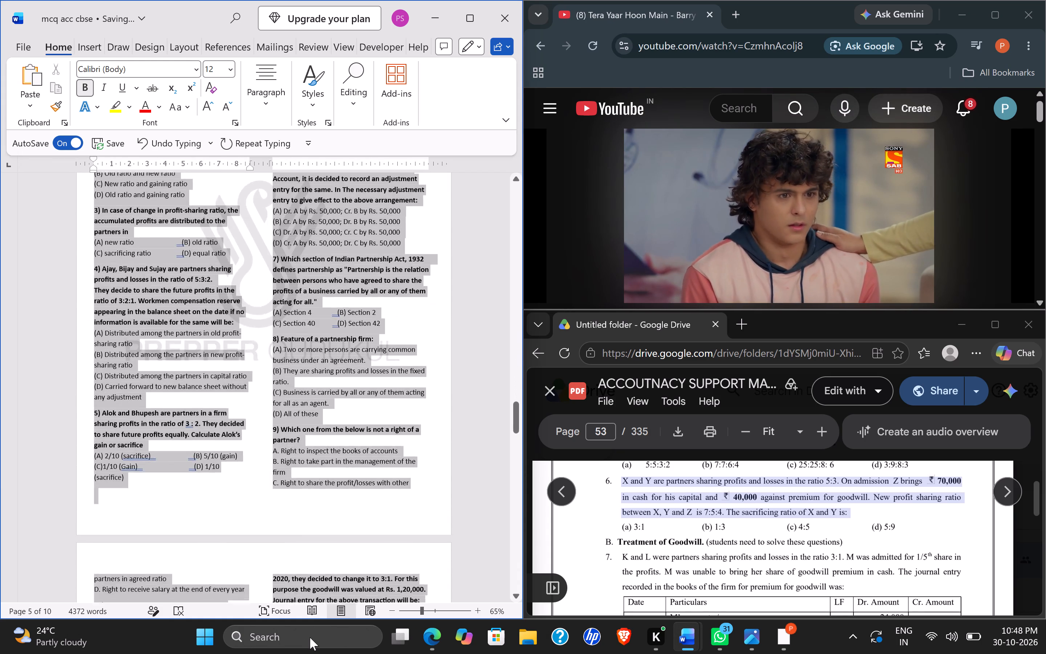
drag(310, 637, 298, 539)
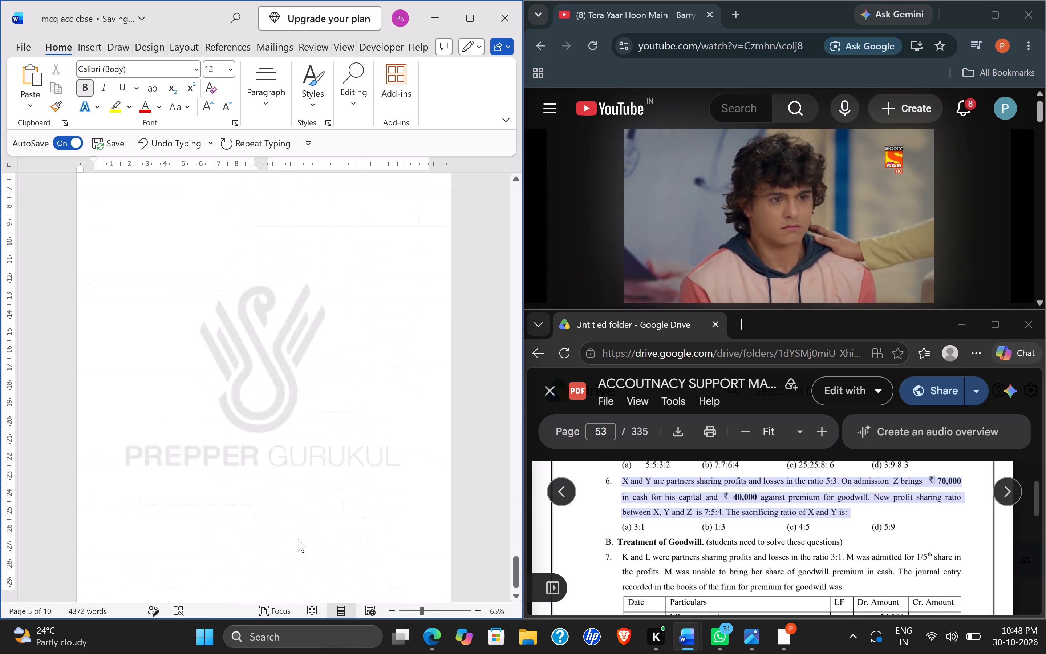
drag(298, 539, 391, 557)
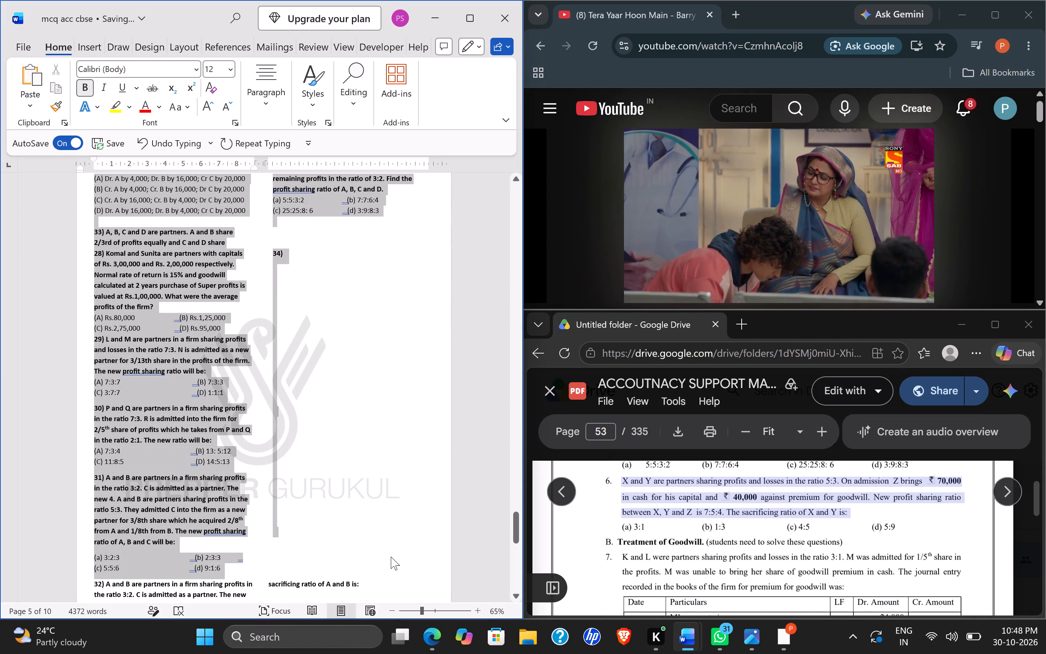
drag(391, 557, 350, 429)
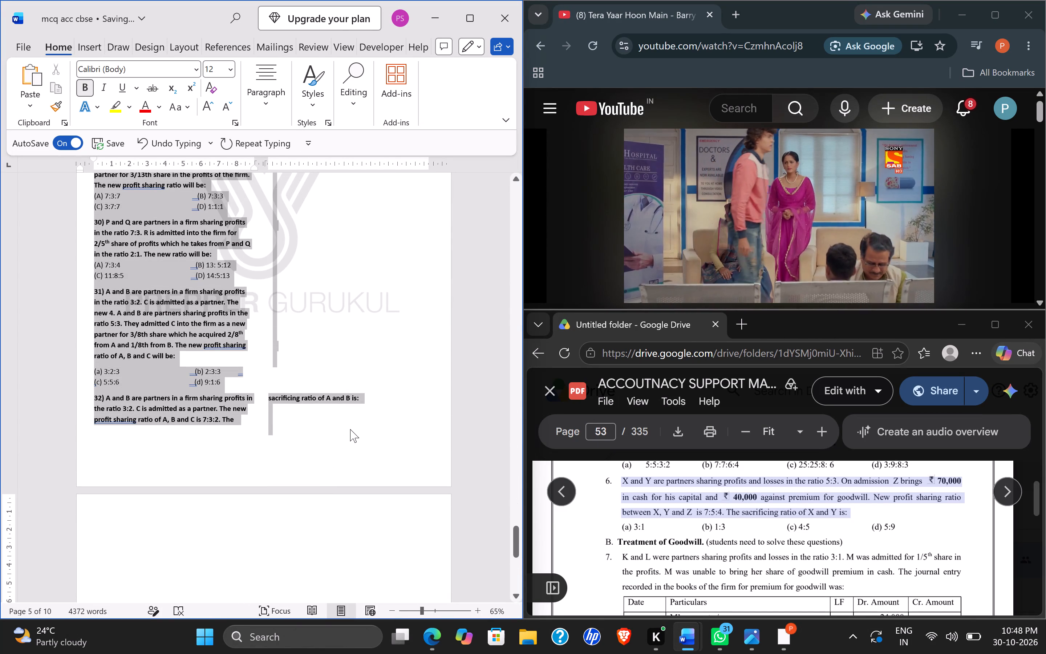
key(Delete)
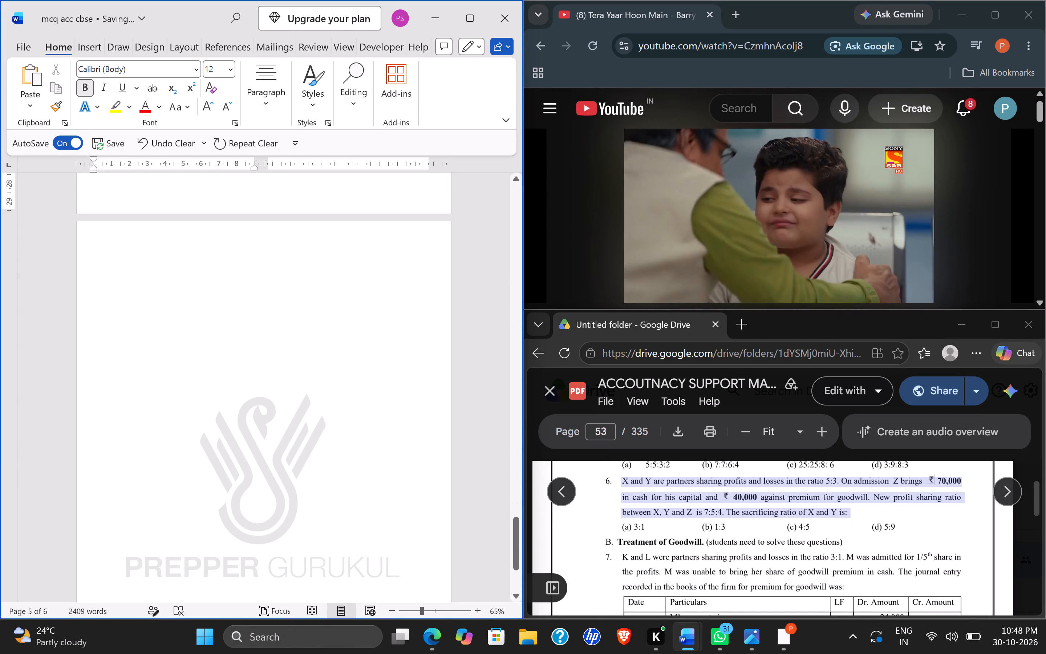
Remove the leftover empty paragraphs on the blank last page, back to the page containing question 49.
click(177, 314)
key(BackSpace)
key(BackSpace)
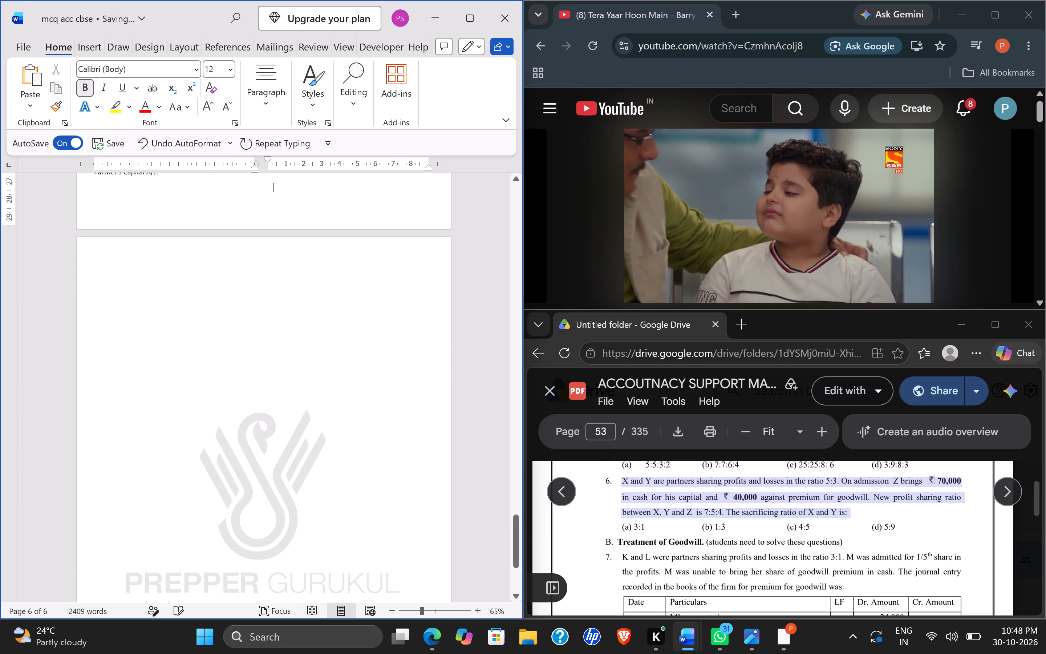
key(BackSpace)
key(BackSpace)
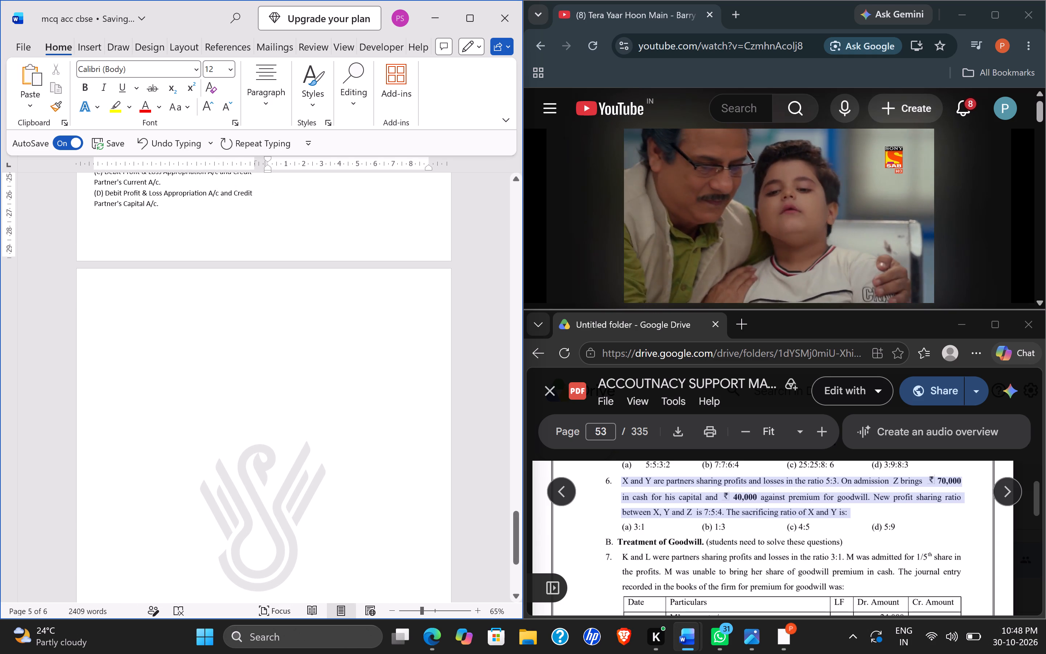
Start exporting the remaining mcq acc cbse document as a PDF.
scroll(261, 246, up, 4)
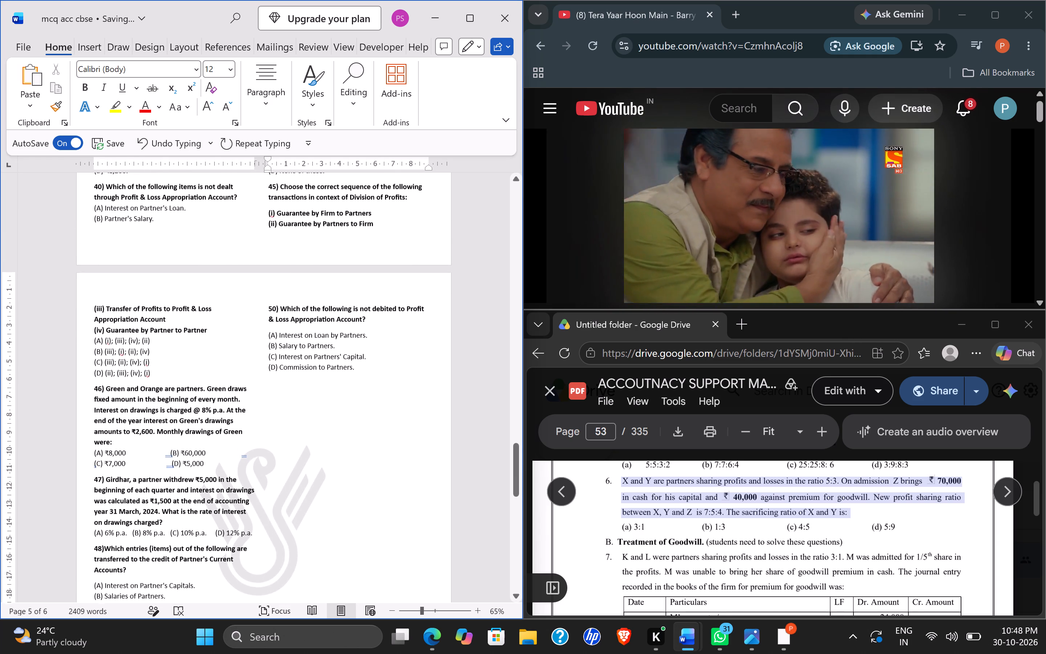
scroll(261, 246, down, 3)
scroll(261, 246, up, 5)
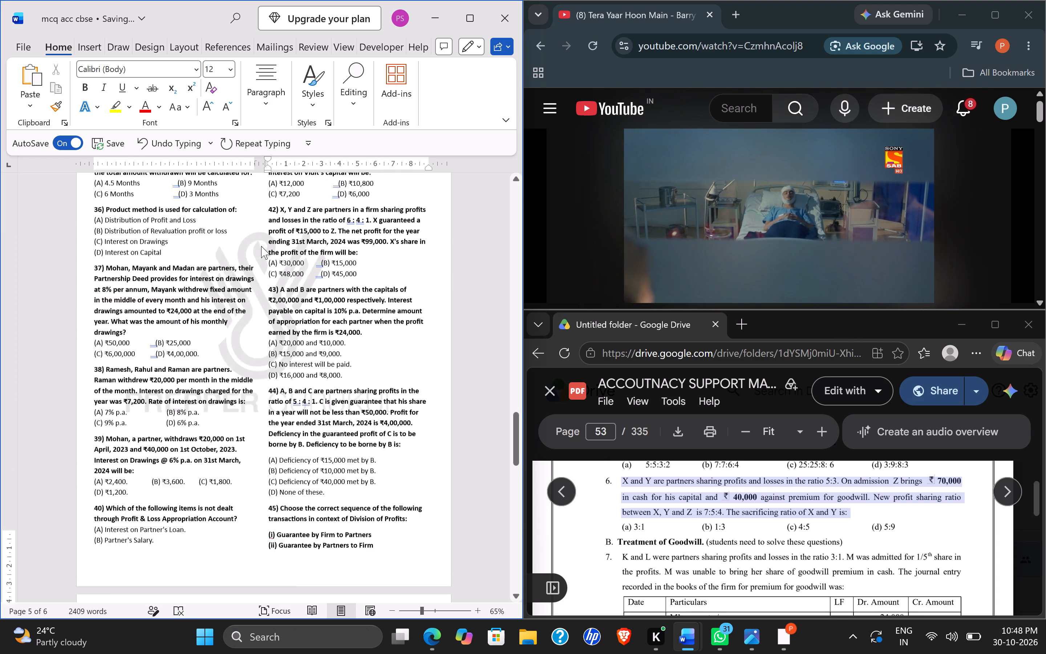
scroll(261, 246, up, 5)
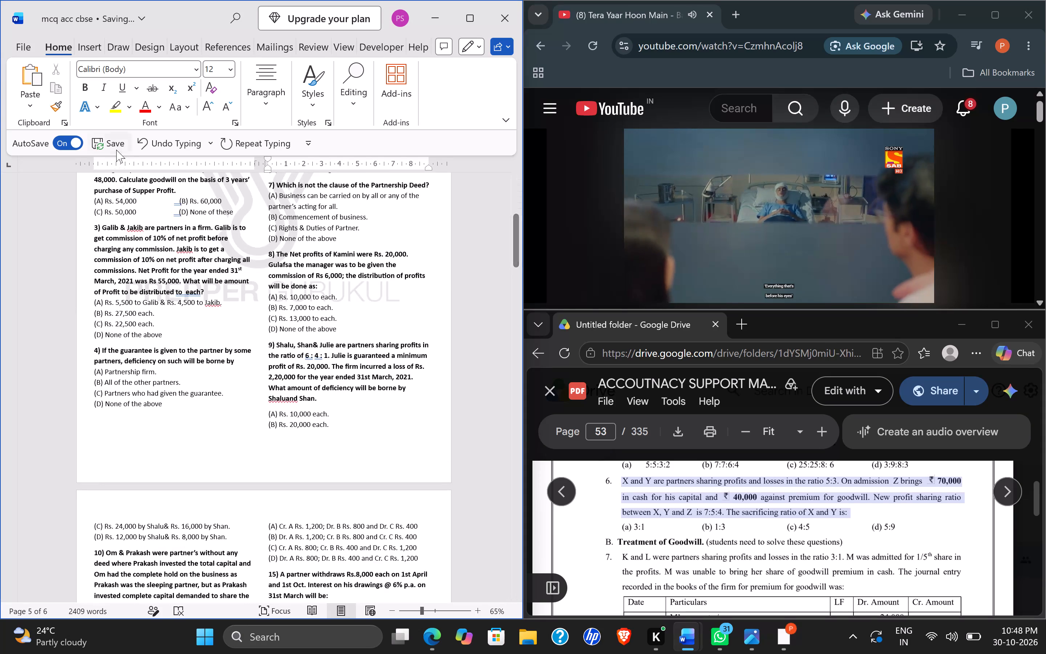
click(9, 51)
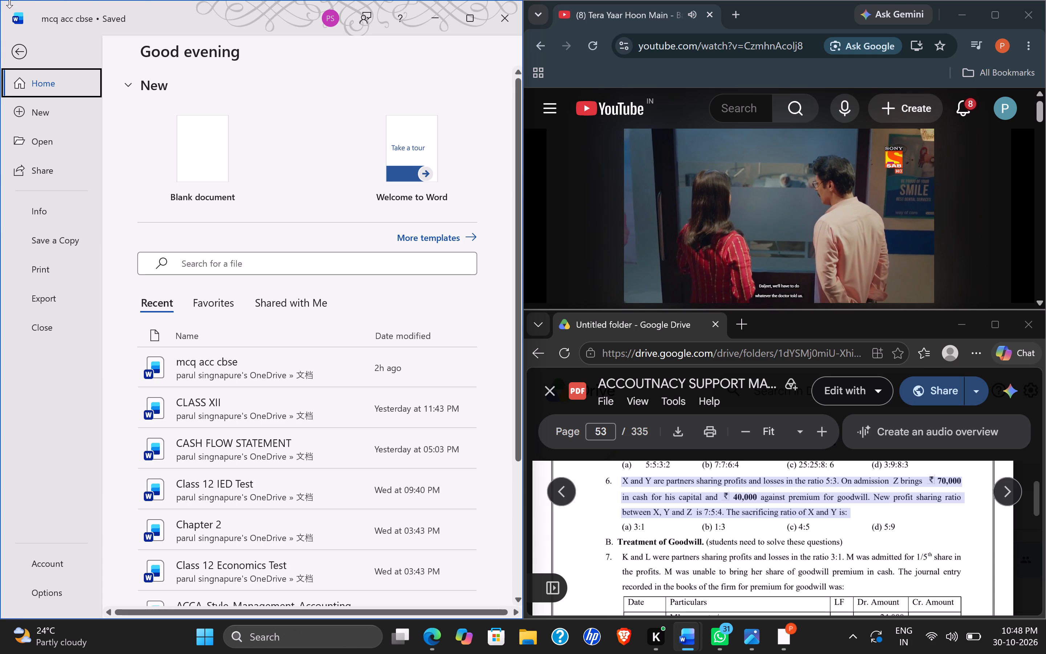
double_click(43, 296)
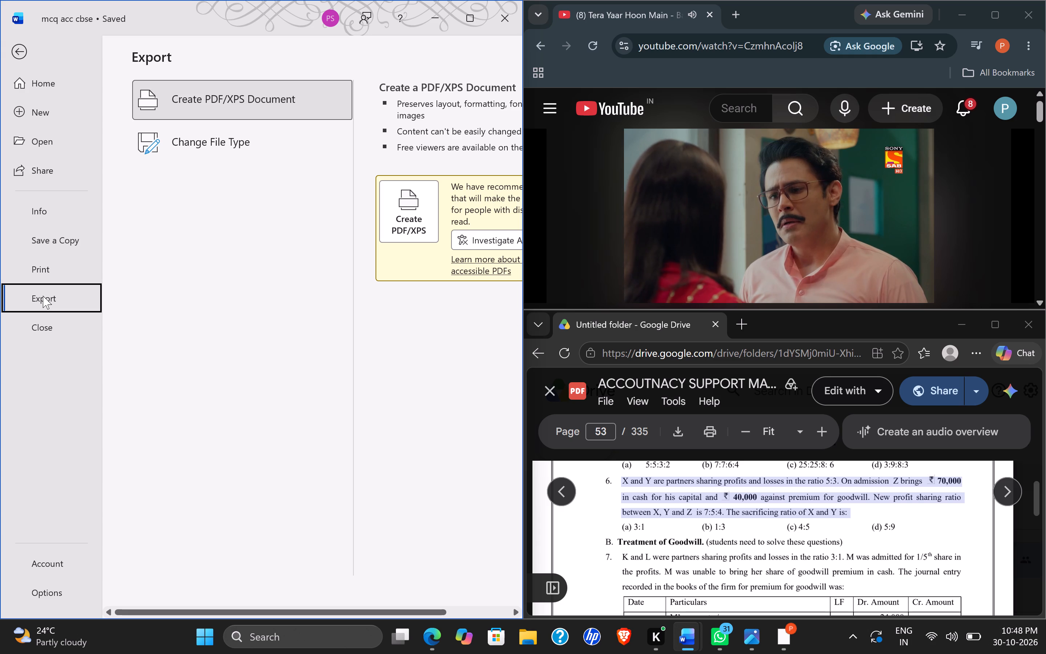
double_click(91, 303)
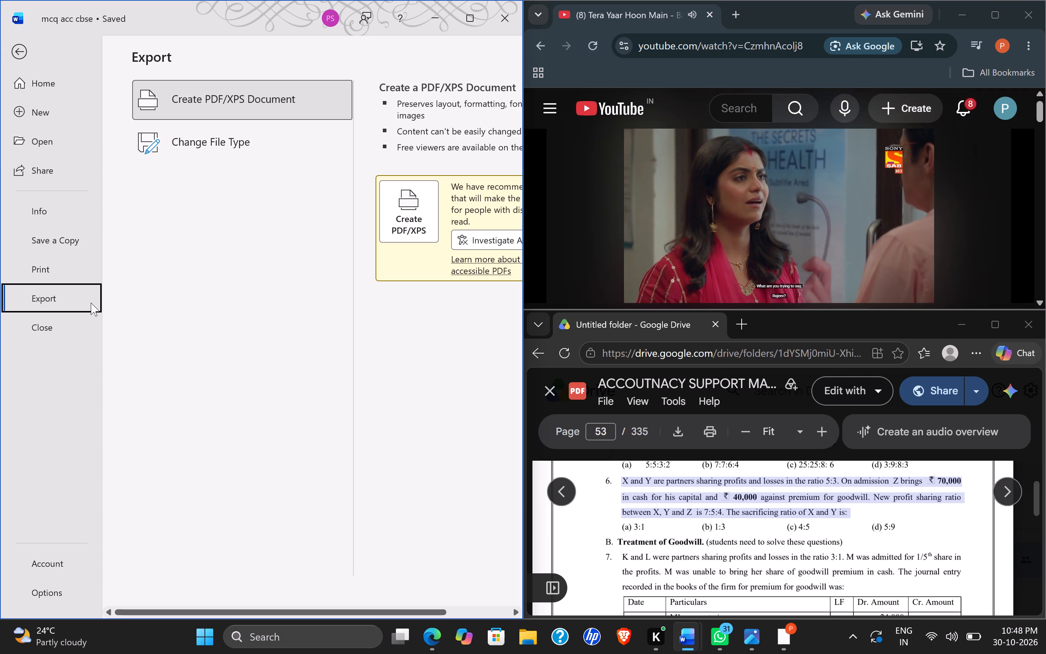
double_click(53, 298)
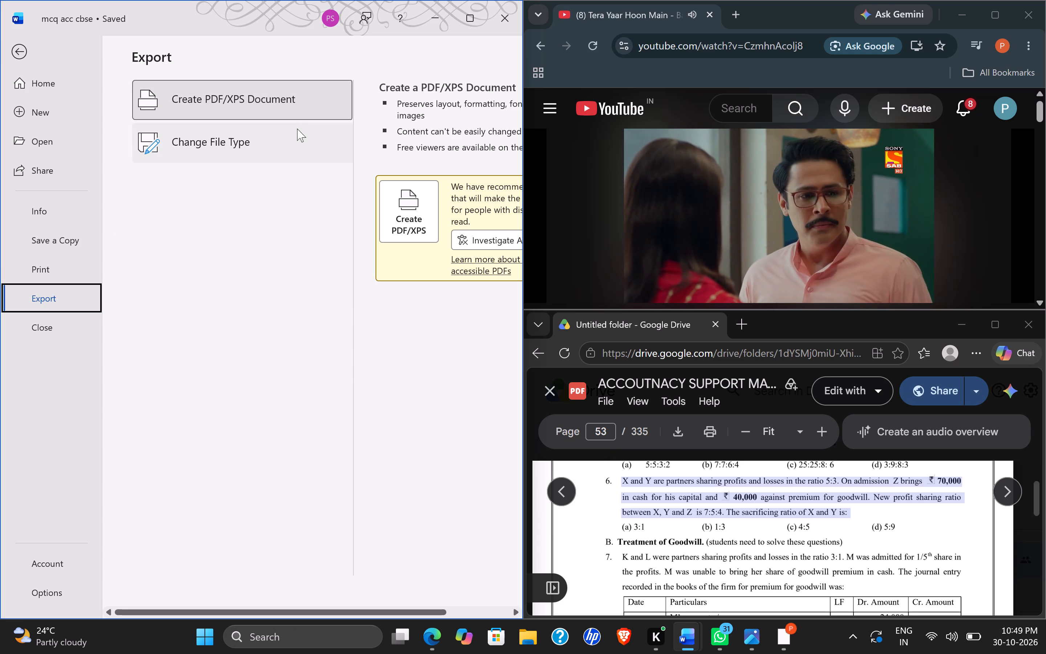
double_click(282, 99)
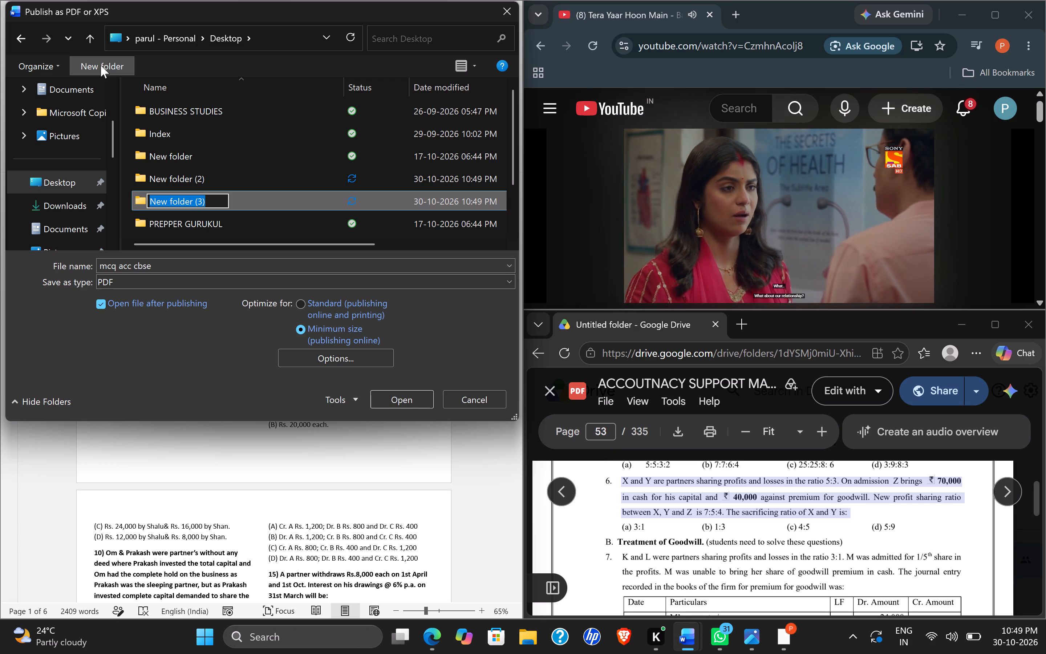
key(BackSpace)
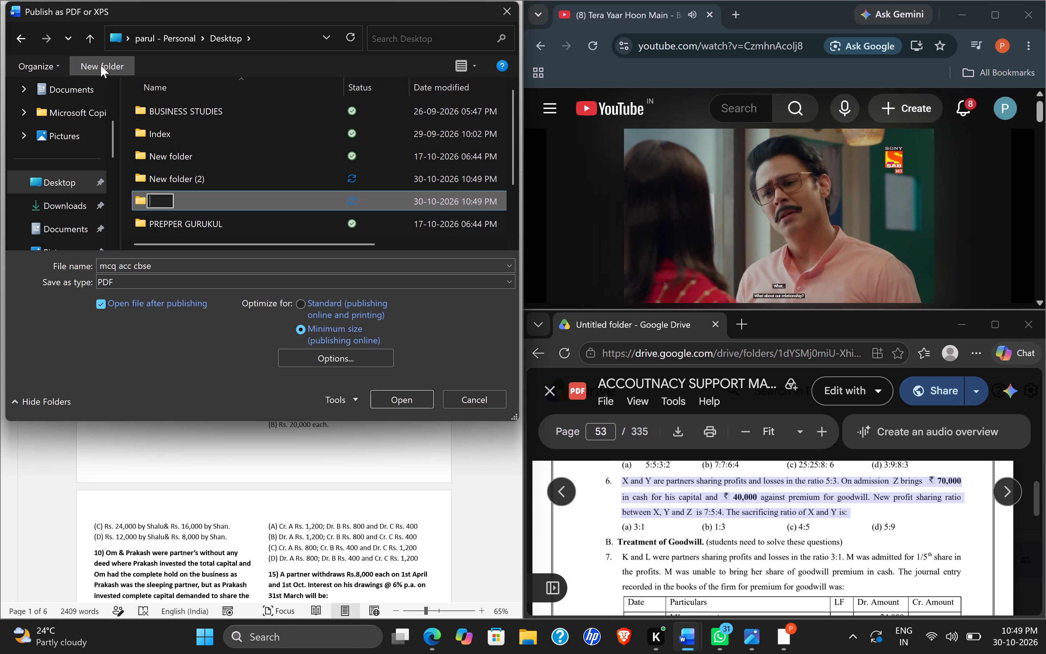
key(shift+a)
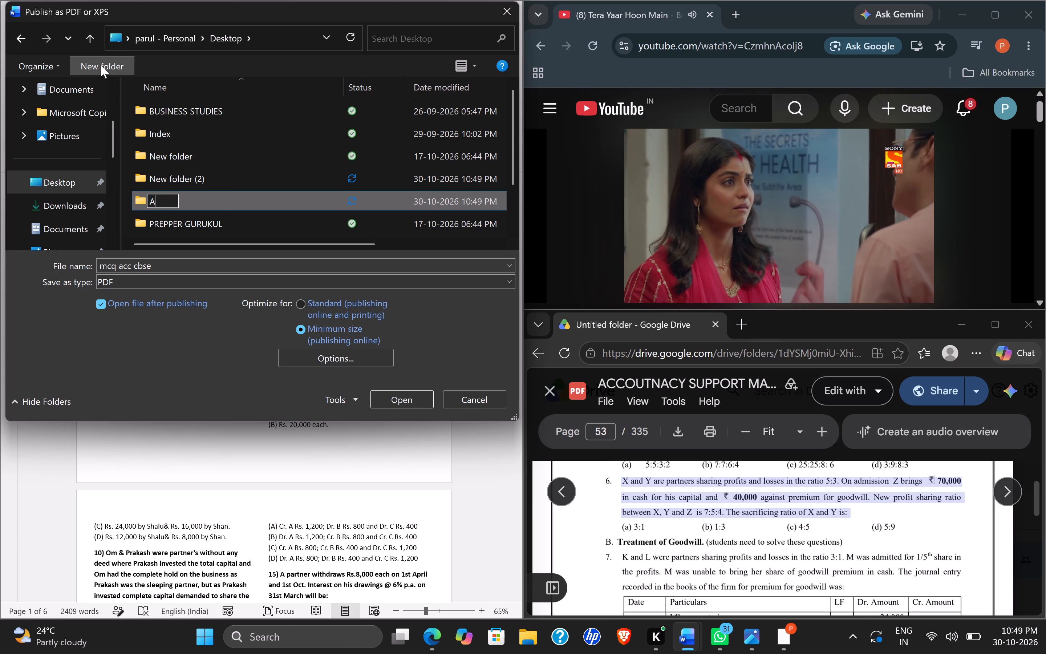
text(CC)
key(space)
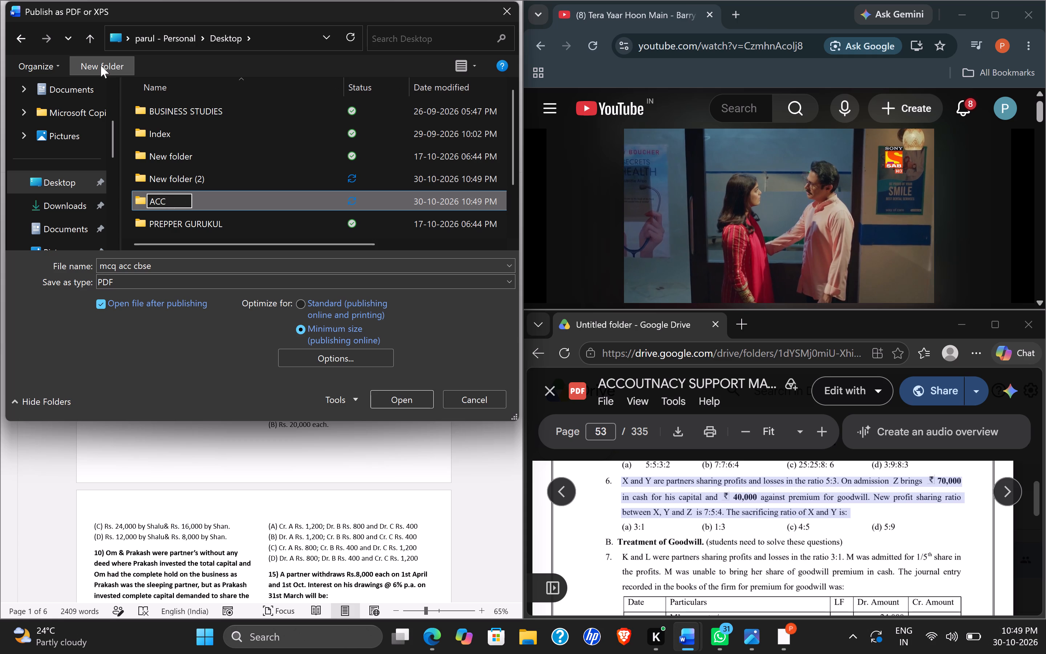
text(CBSE)
key(space)
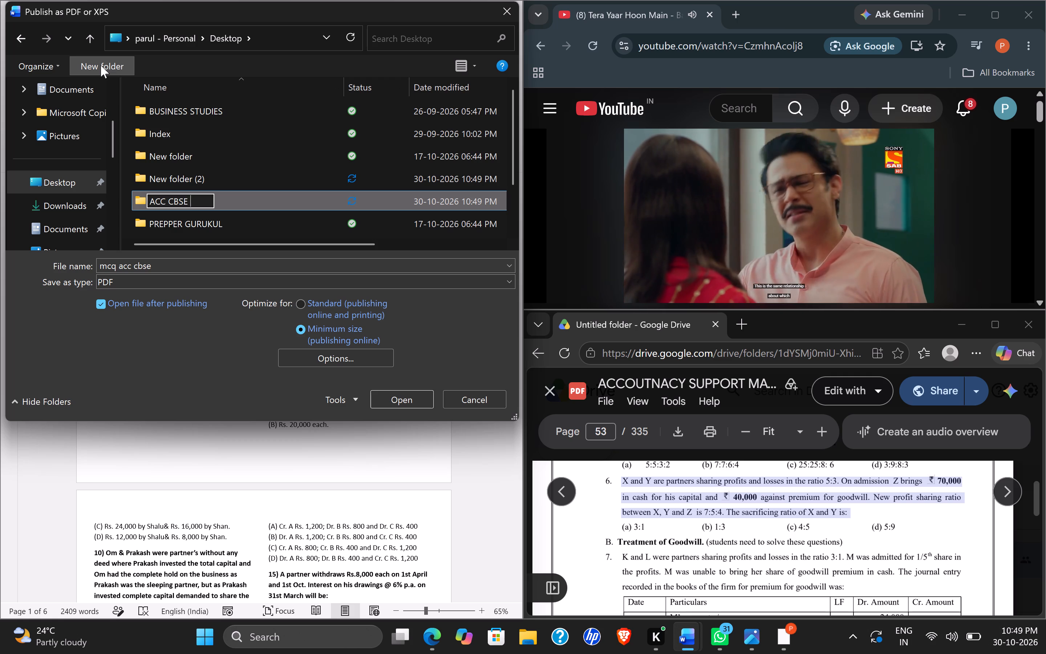
text(MC)
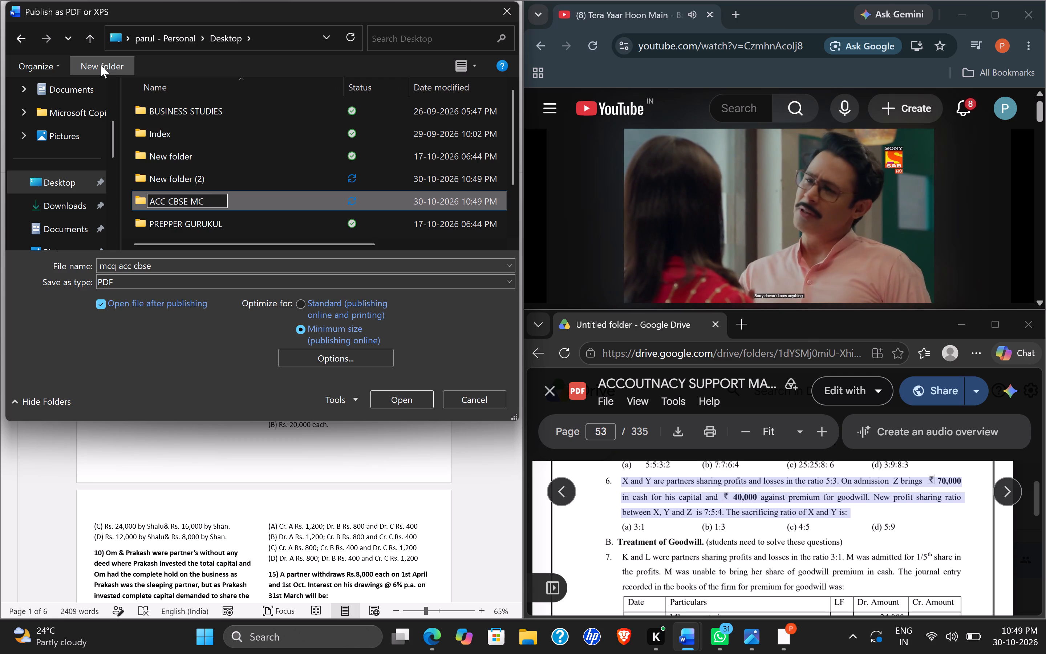
key(q)
key(Return)
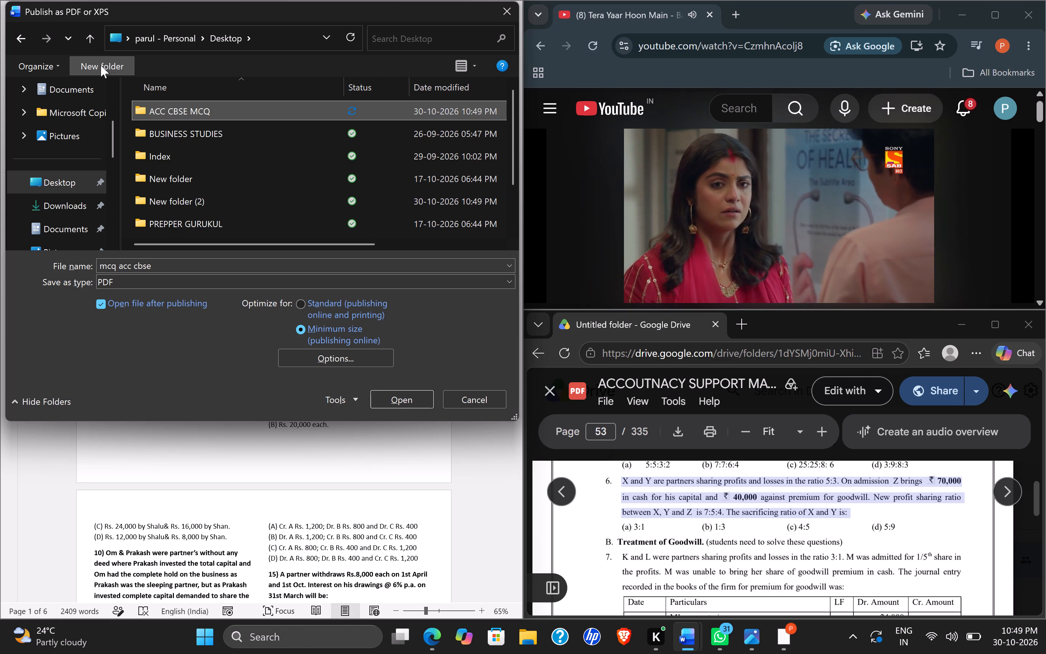
Open the ACC CBSE MCQ folder and set the PDF's file name to CHP 01 - FUNDAMENTALS OF PARTNERSHIP.
double_click(221, 106)
double_click(226, 117)
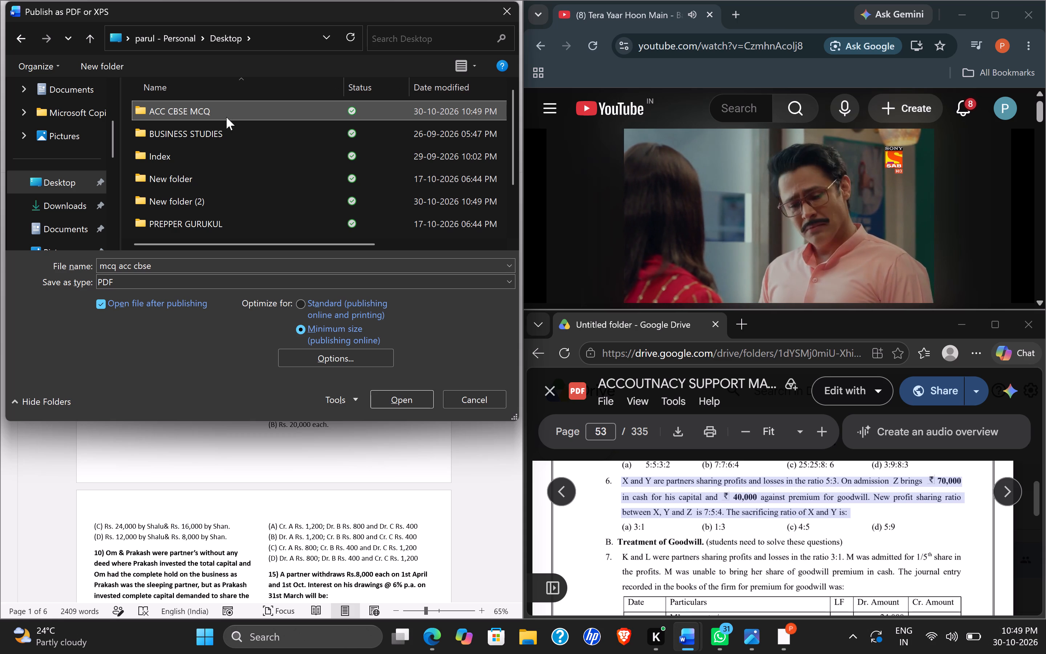
click(170, 268)
key(BackSpace)
text(cHP)
key(BackSpace)
key(BackSpace)
key(BackSpace)
text(CHP 01 - F)
text(UNDAMEN)
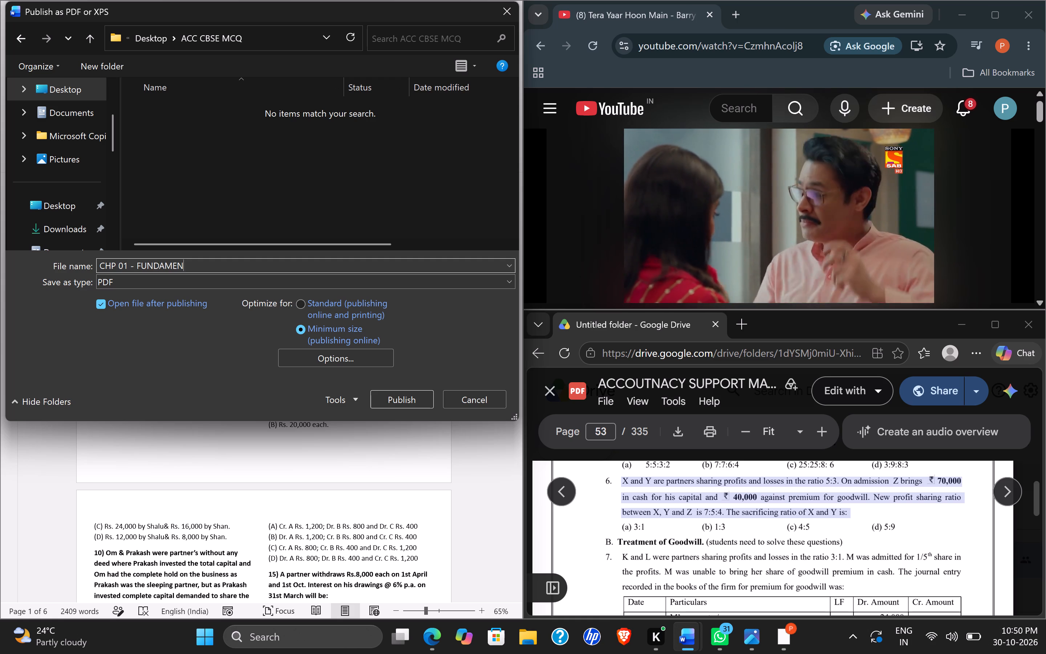
text(TALS)
key(space)
text(OF PARTNER)
text(SH)
text(IP)
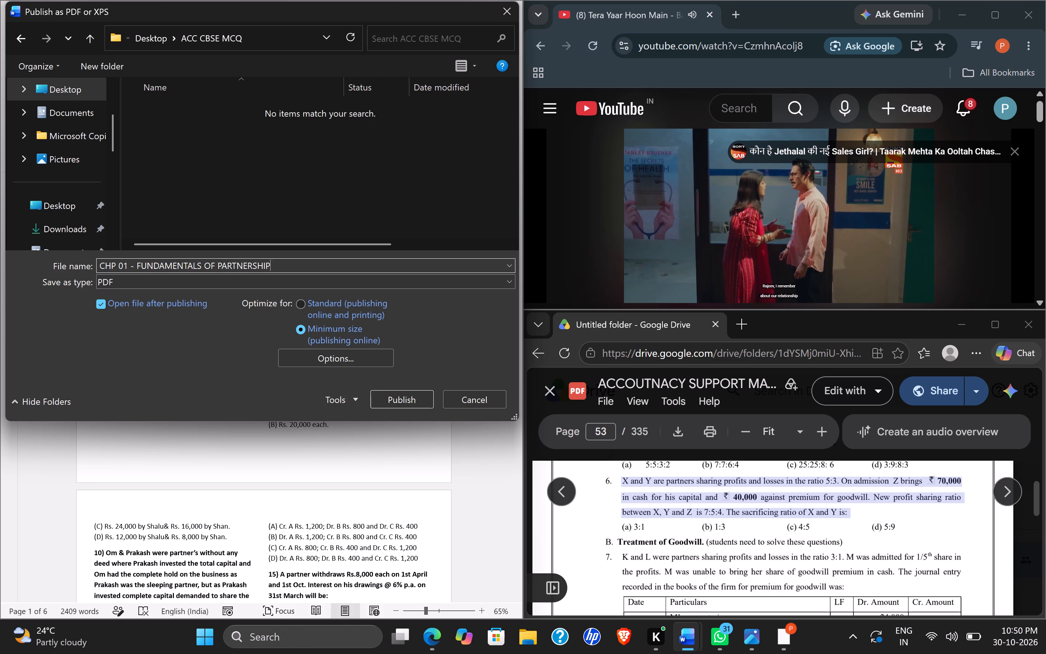
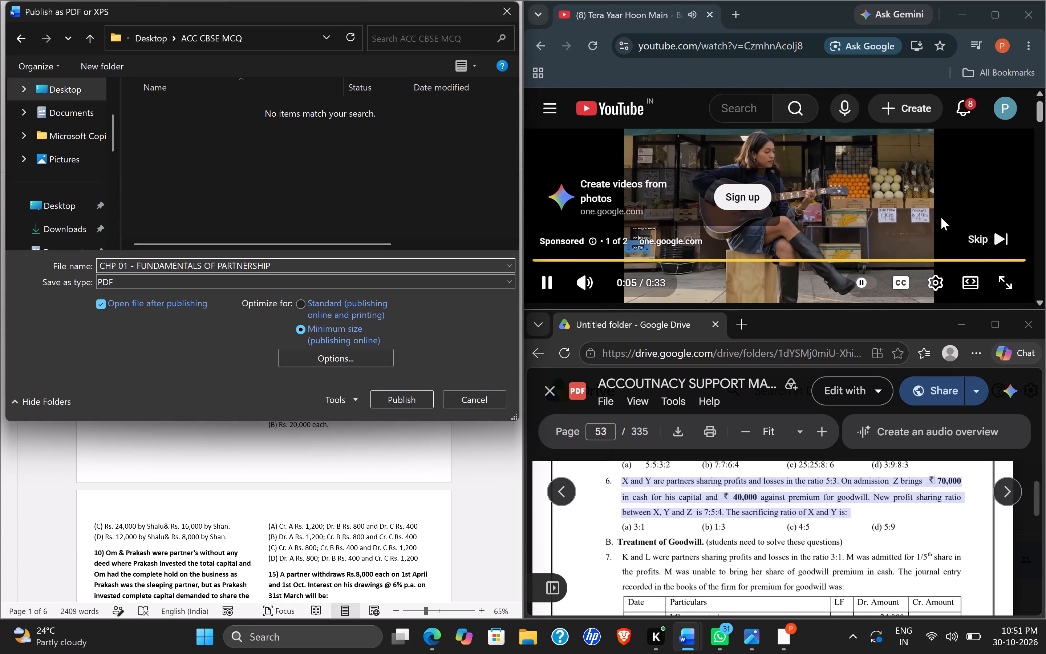
Skip the advertisement playing before the YouTube video in the Chrome window.
click(977, 236)
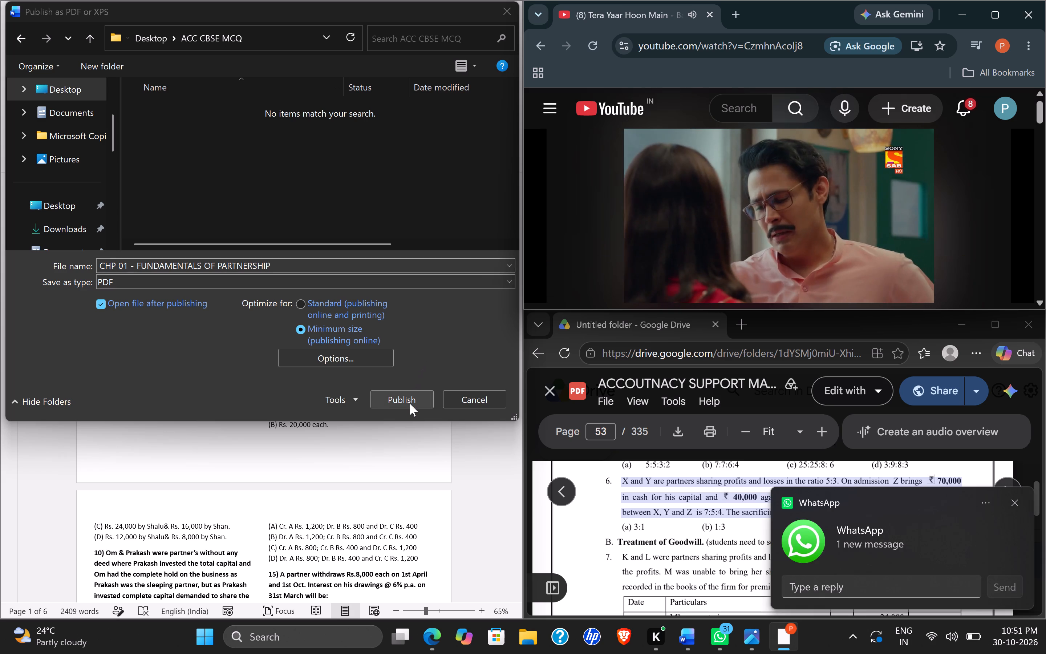
Publish the mcq acc cbse document as a PDF in the ACC CBSE MCQ folder.
click(403, 401)
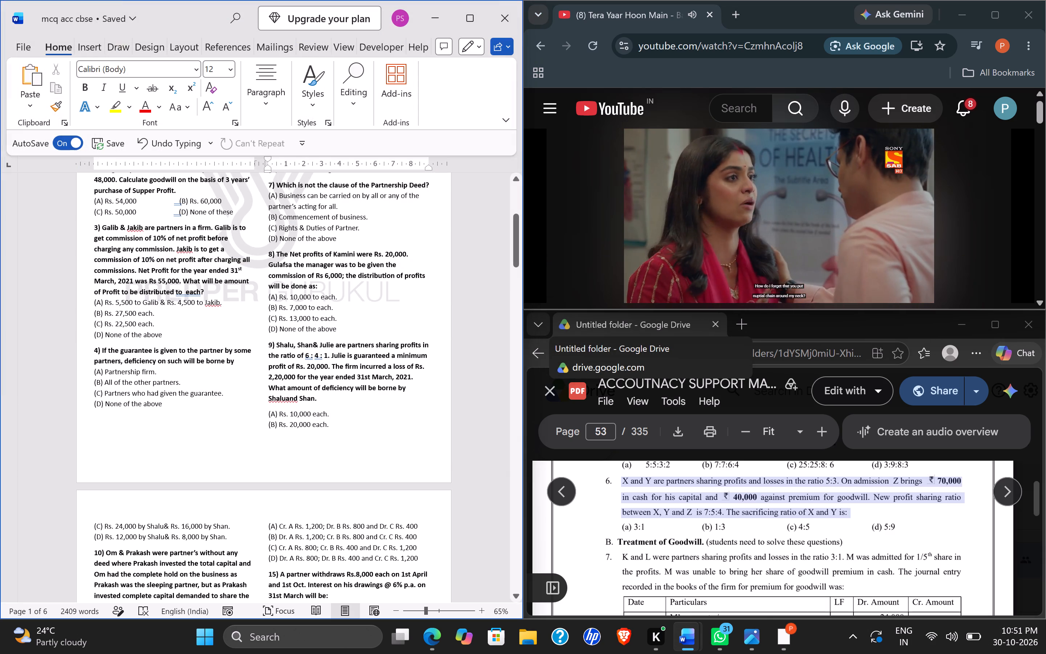
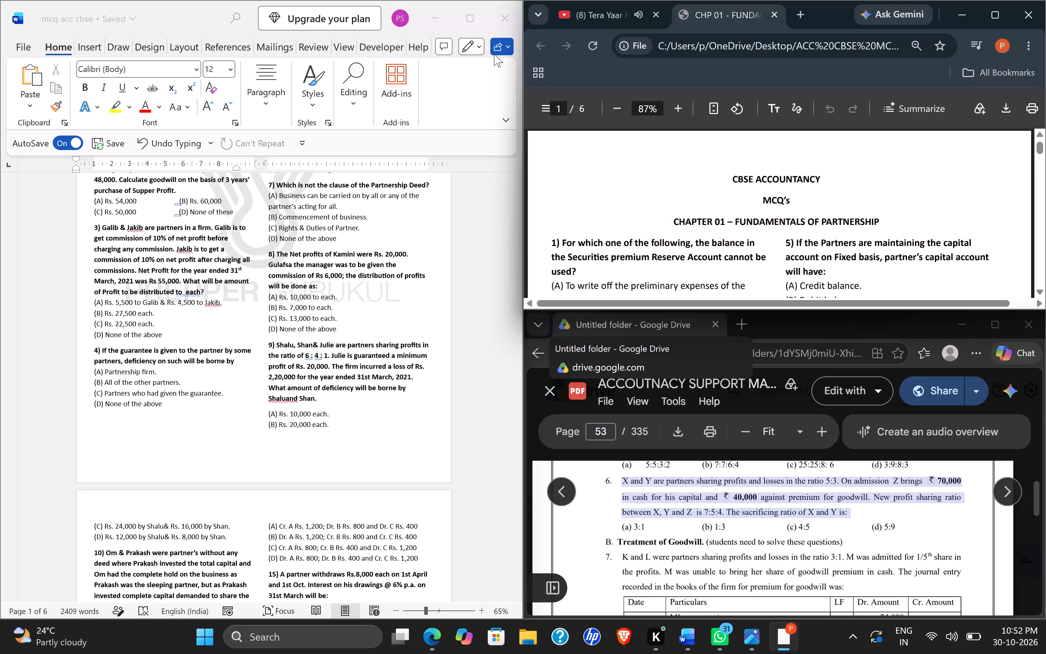
Minimize the mcq acc cbse document window to reach the desktop behind it.
click(422, 9)
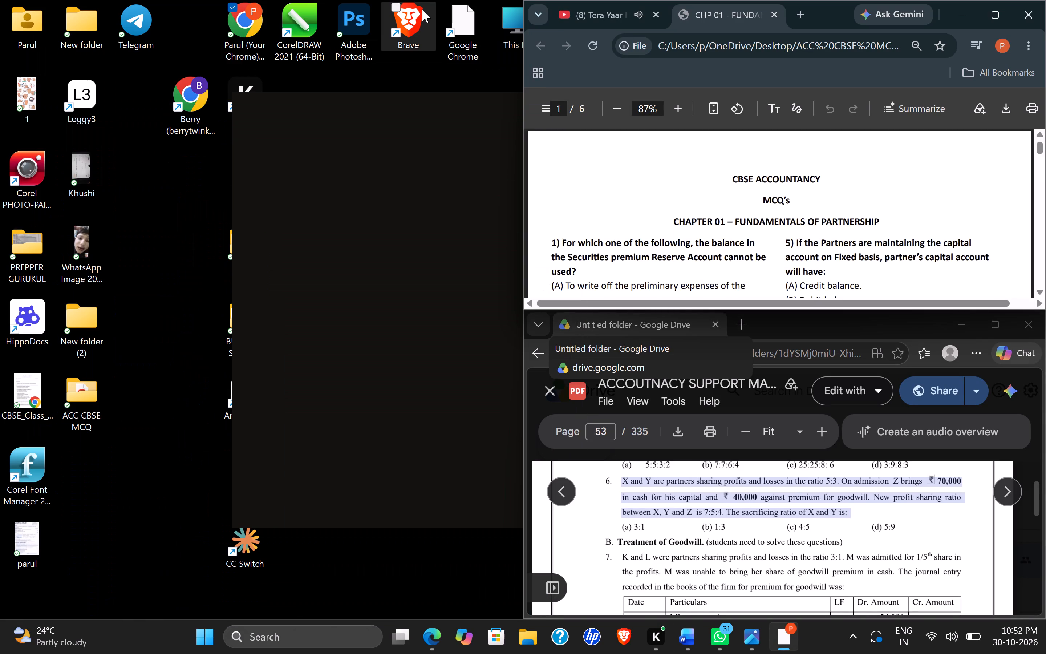
click(153, 190)
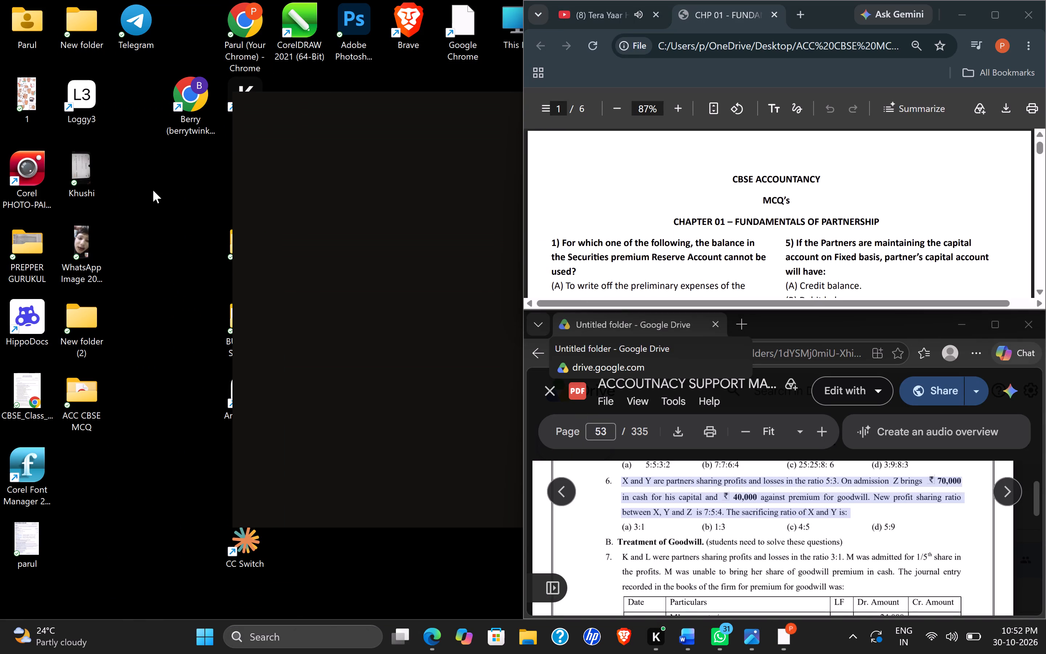
double_click(153, 190)
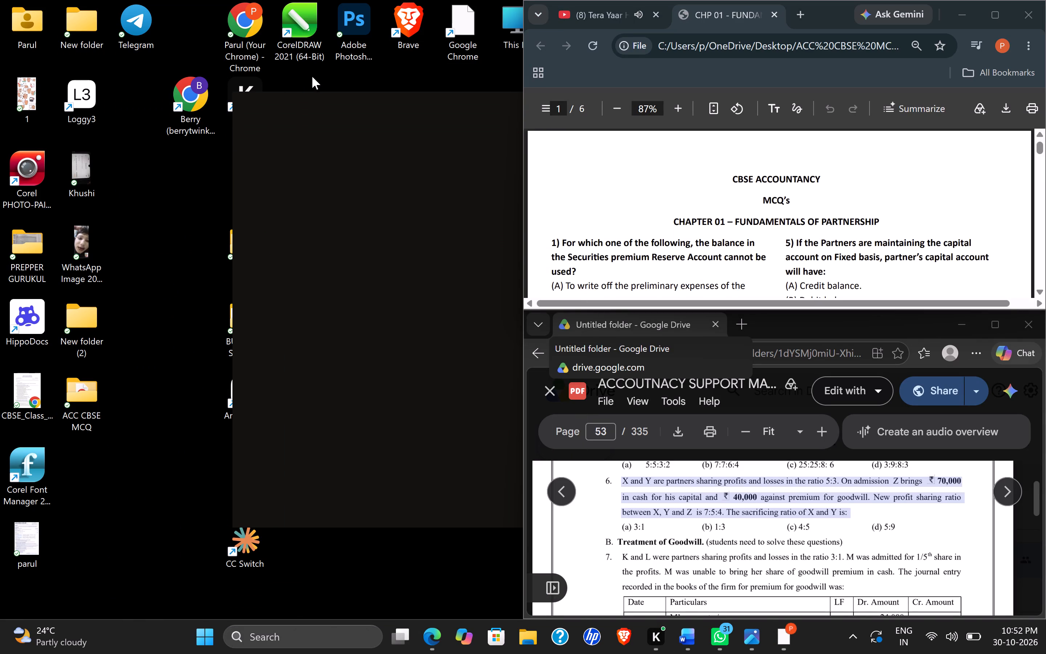
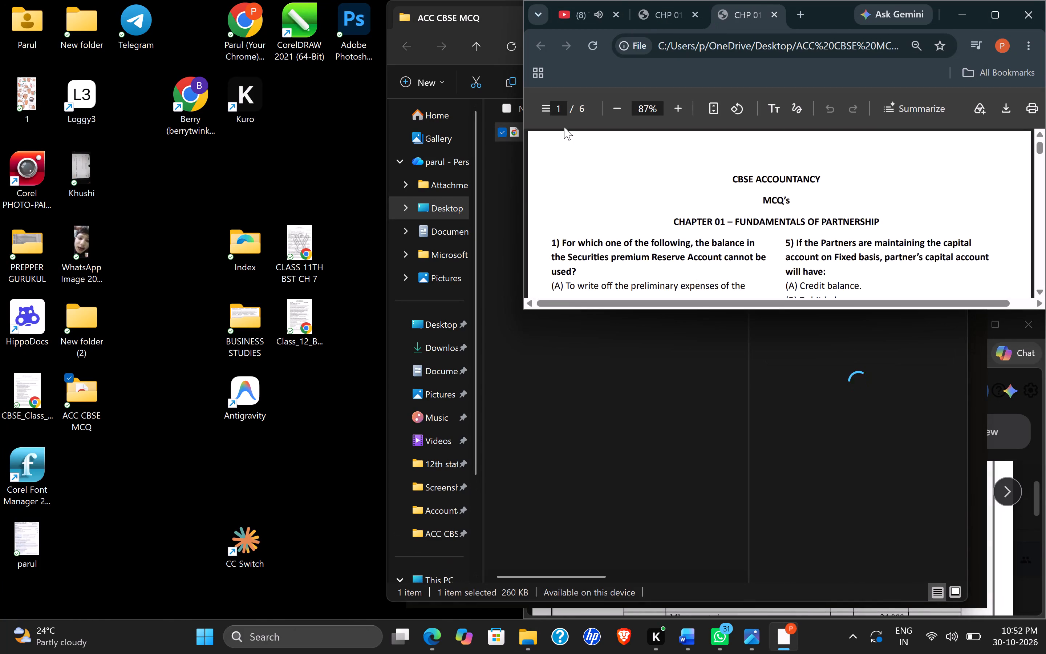
Examine the exported CHP 01 - FUNDAMENTALS OF PARTNERSHIP PDF in a maximized Chrome window, focusing on its final pages, and minimize the window.
click(997, 18)
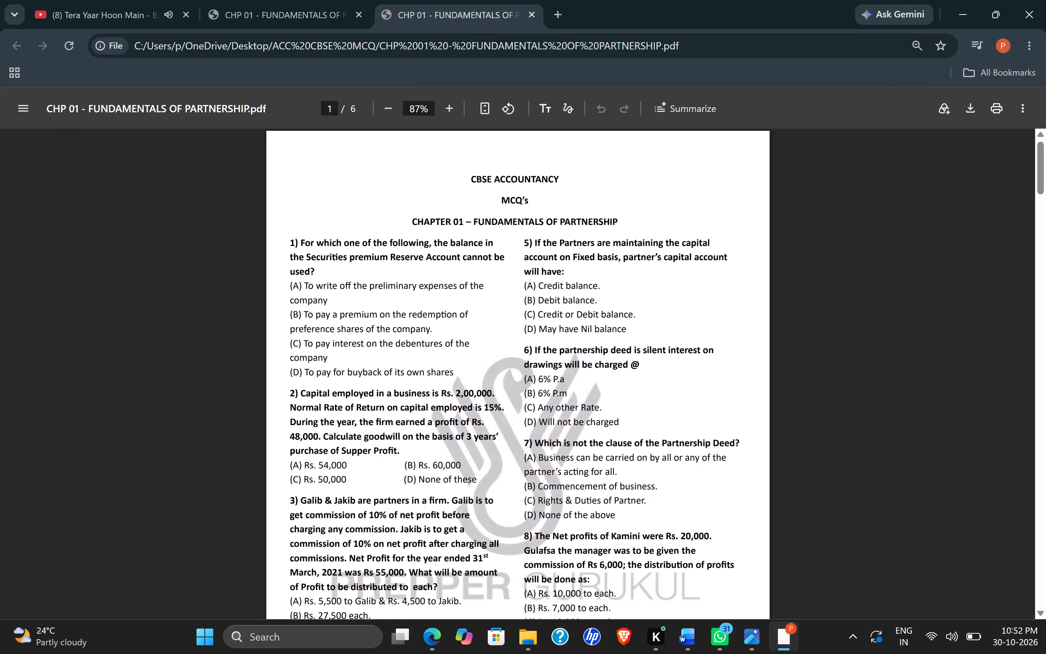
scroll(570, 330, down, 20)
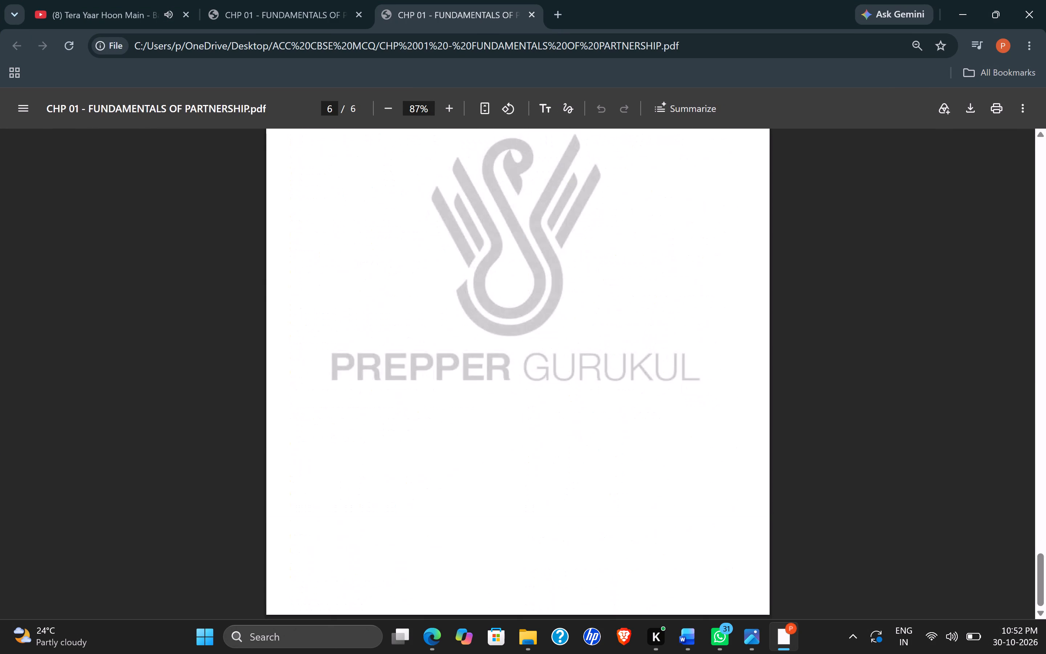
scroll(570, 330, down, 7)
scroll(570, 330, up, 10)
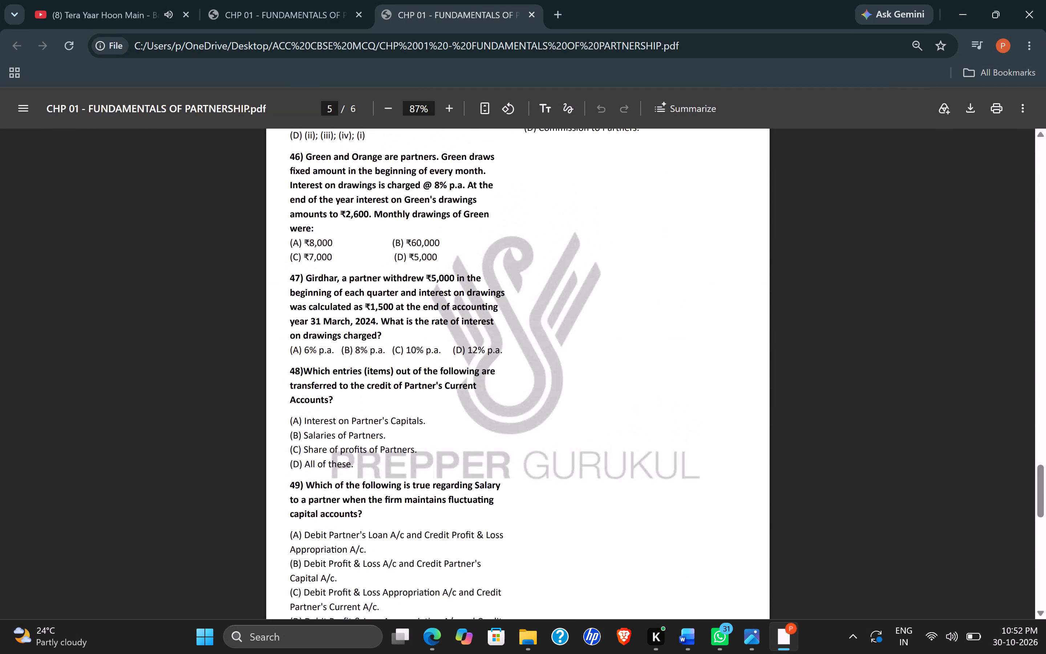
scroll(570, 330, up, 6)
scroll(570, 330, down, 5)
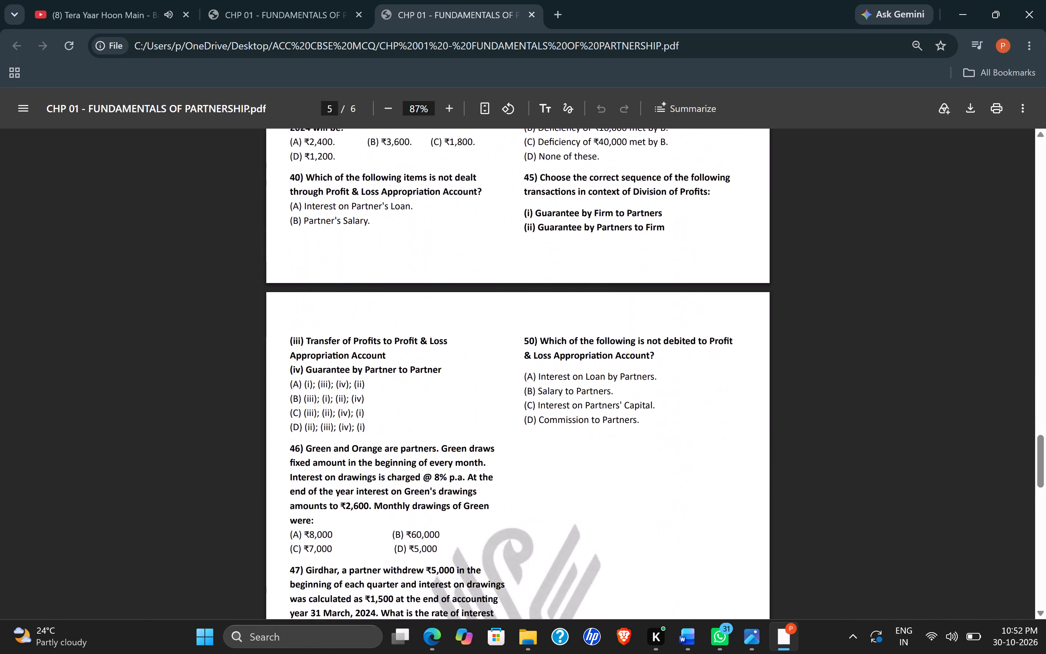
scroll(570, 330, down, 6)
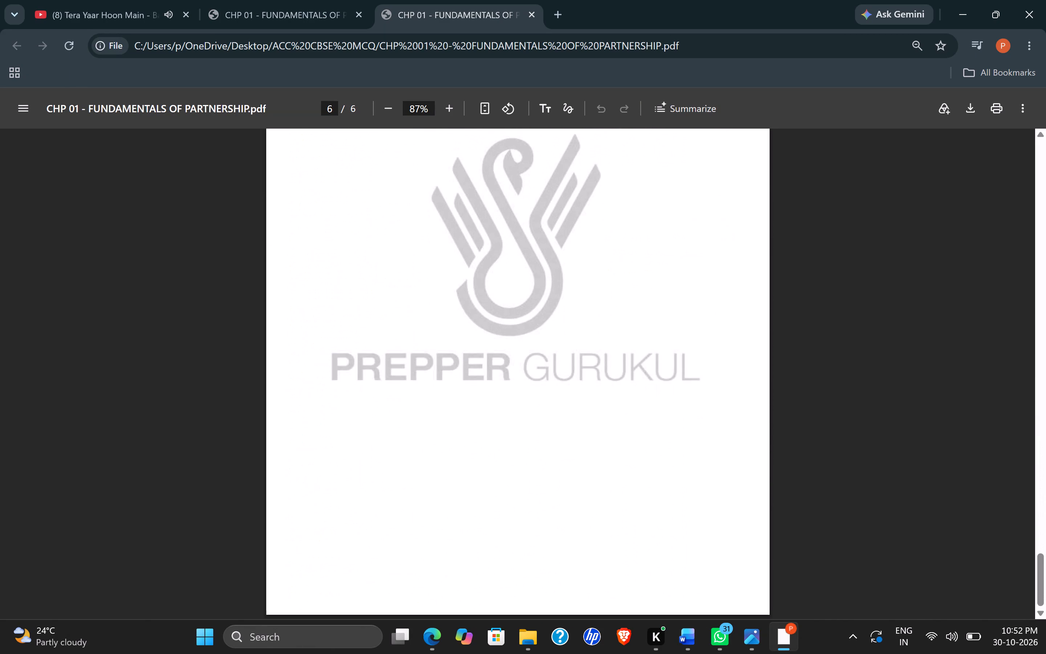
scroll(570, 330, up, 4)
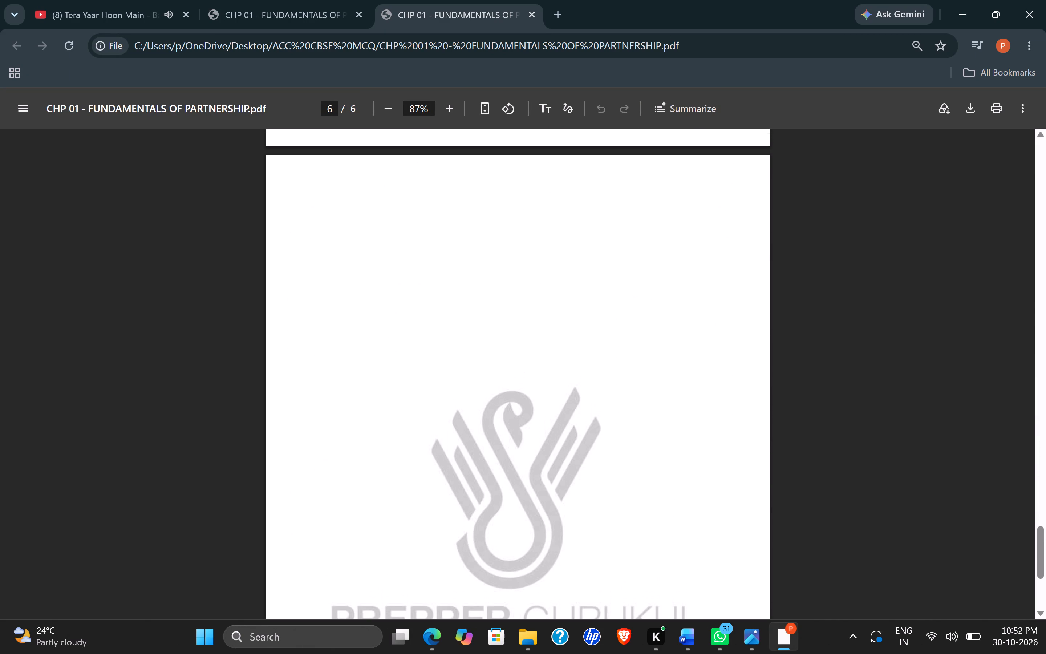
scroll(570, 330, up, 7)
scroll(570, 330, down, 7)
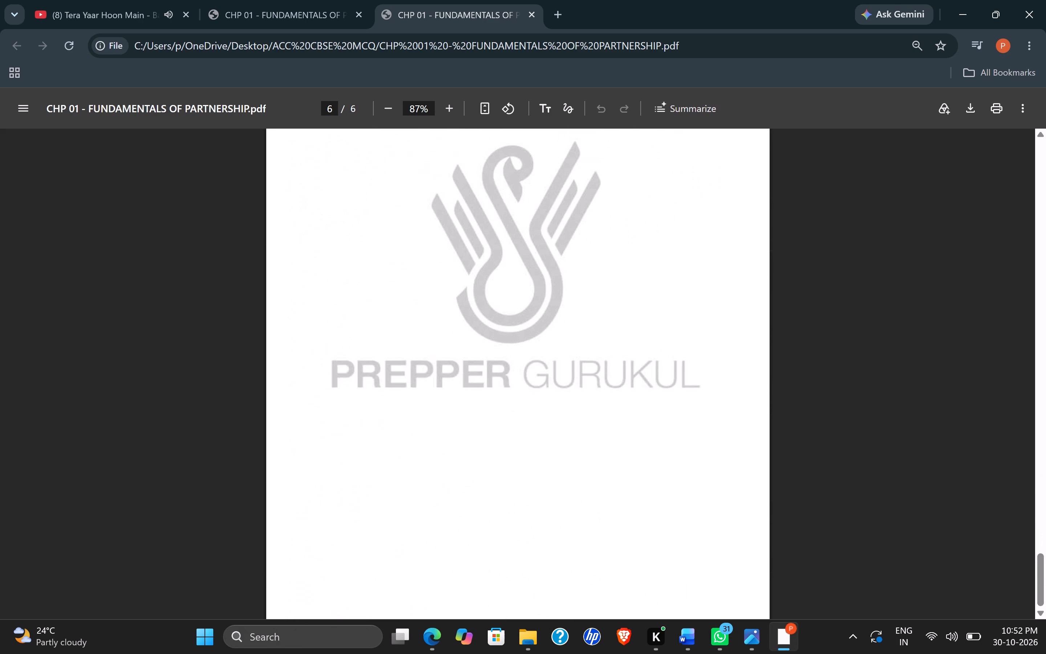
click(966, 3)
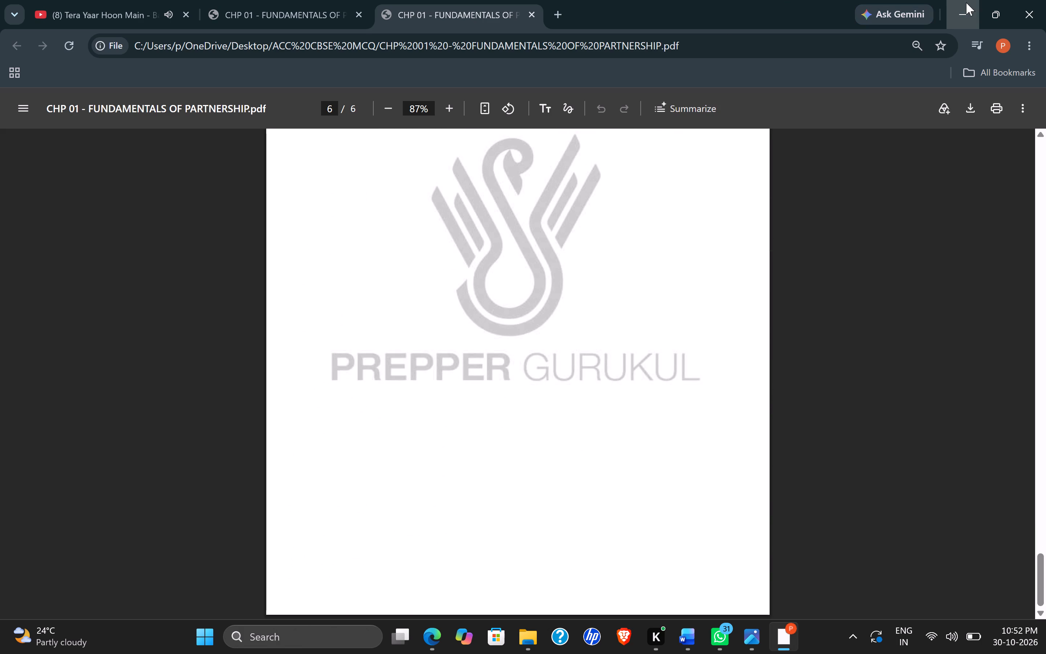
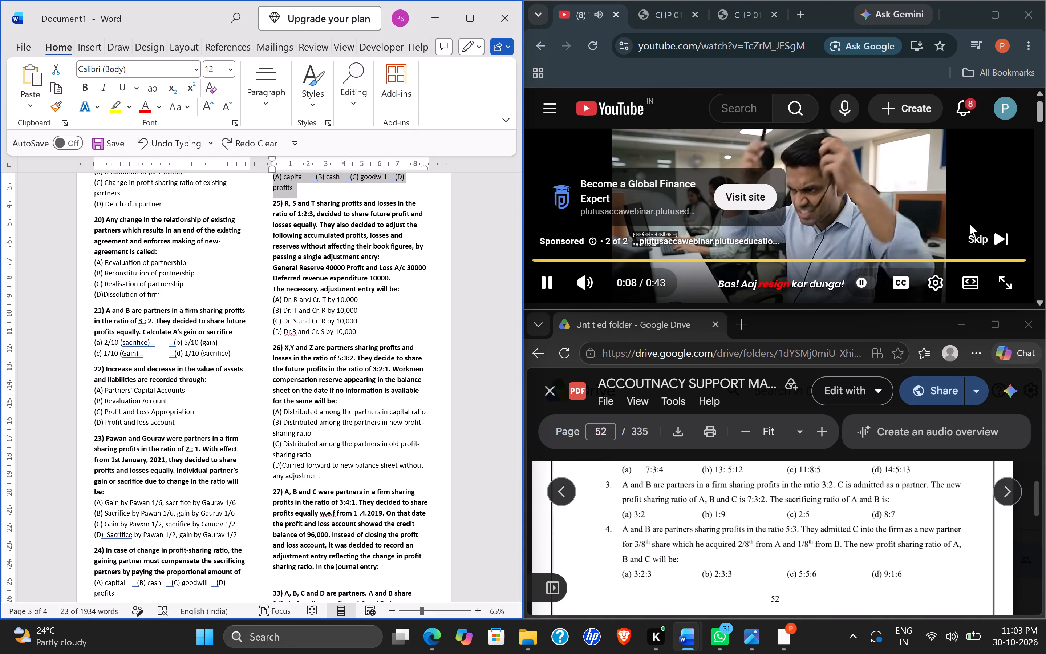
Skip the advertisement on the YouTube video.
click(977, 237)
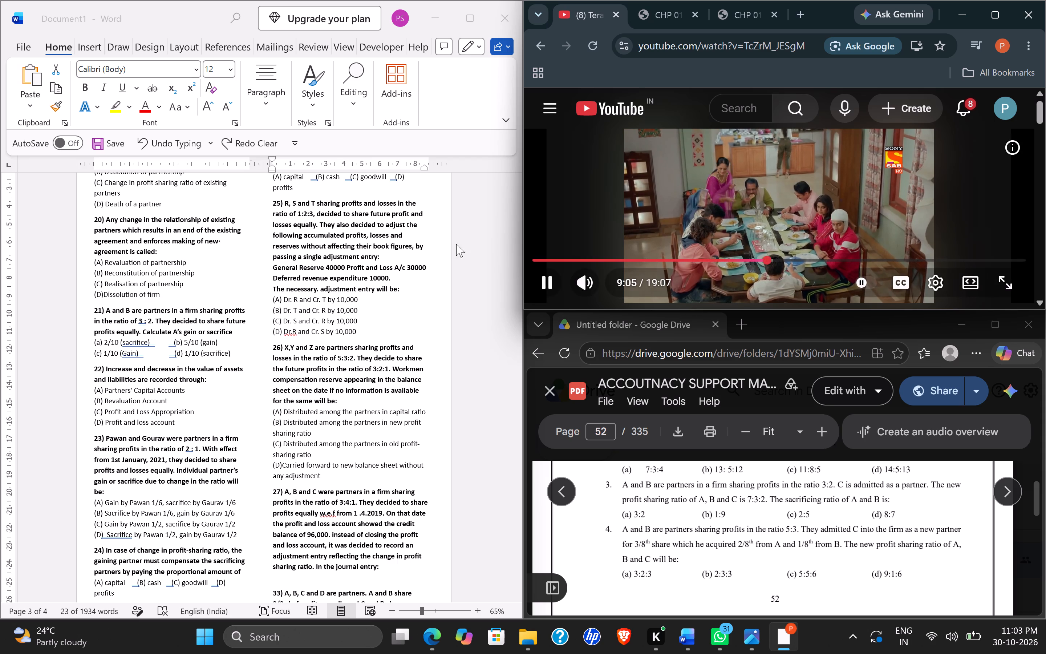
Delete the duplicated question 24 text directly before question 25 in Document1, back into the "goodwill" option.
scroll(159, 282, down, 2)
scroll(159, 282, up, 1)
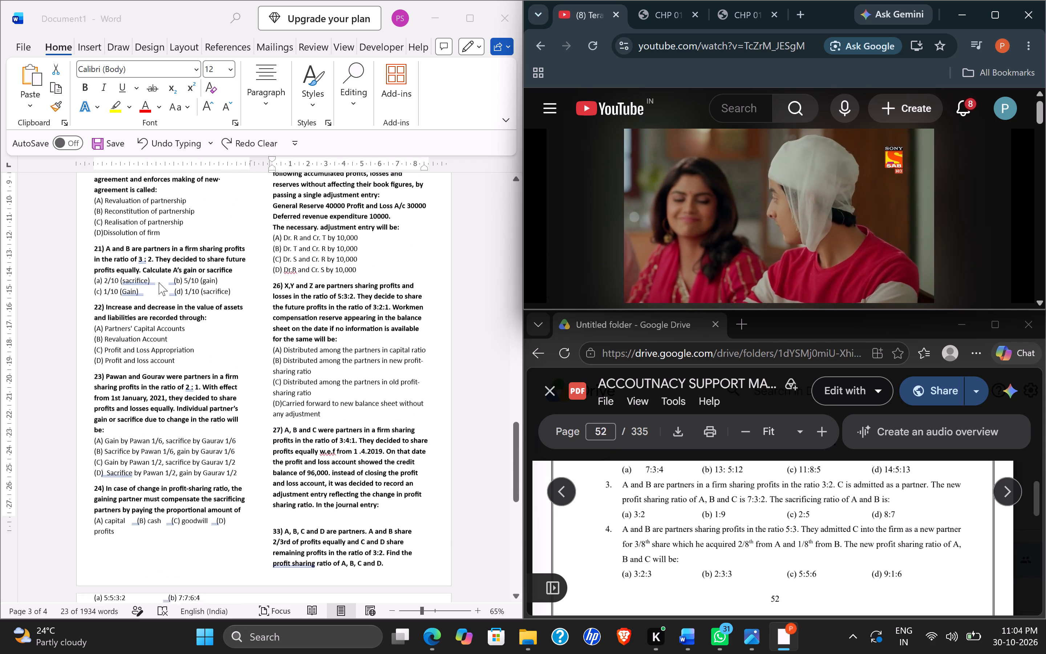
scroll(159, 282, up, 1)
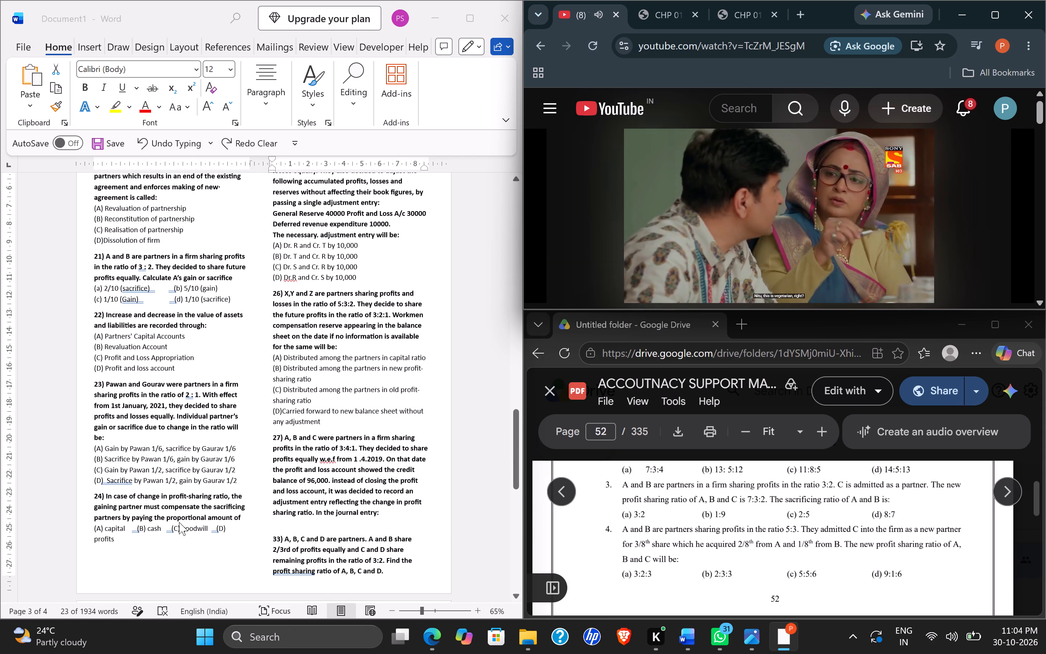
scroll(242, 373, up, 1)
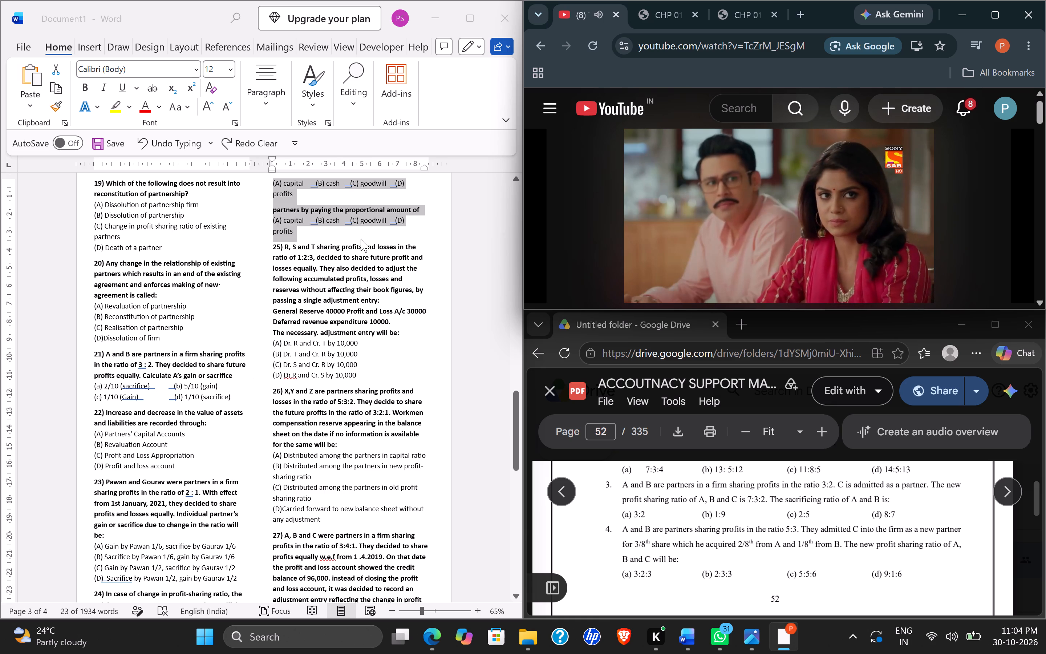
key(Delete)
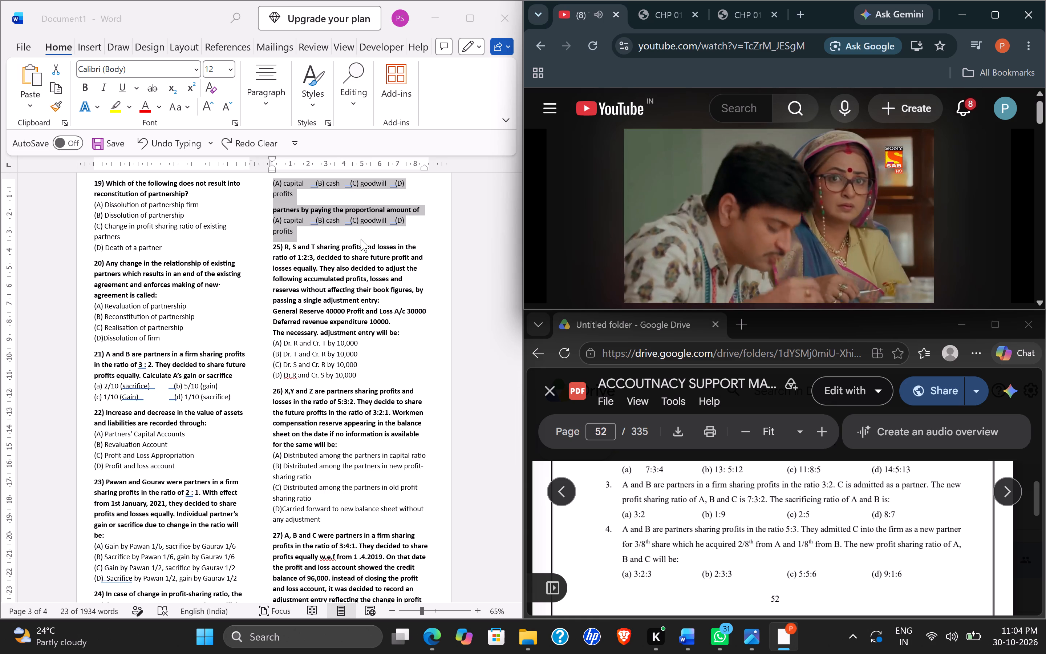
click(331, 207)
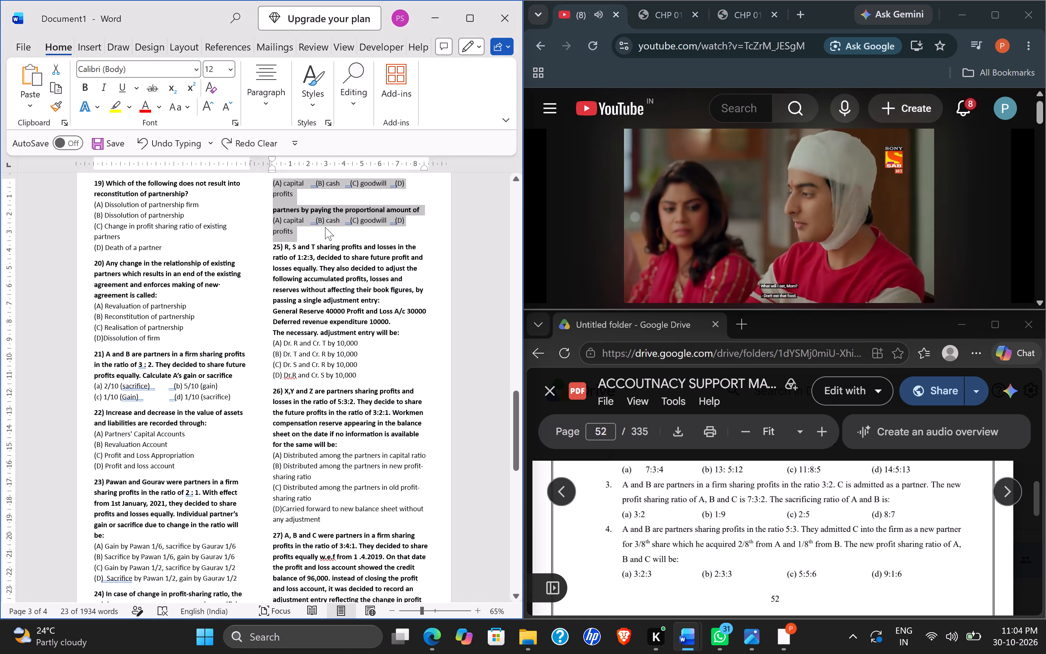
click(325, 232)
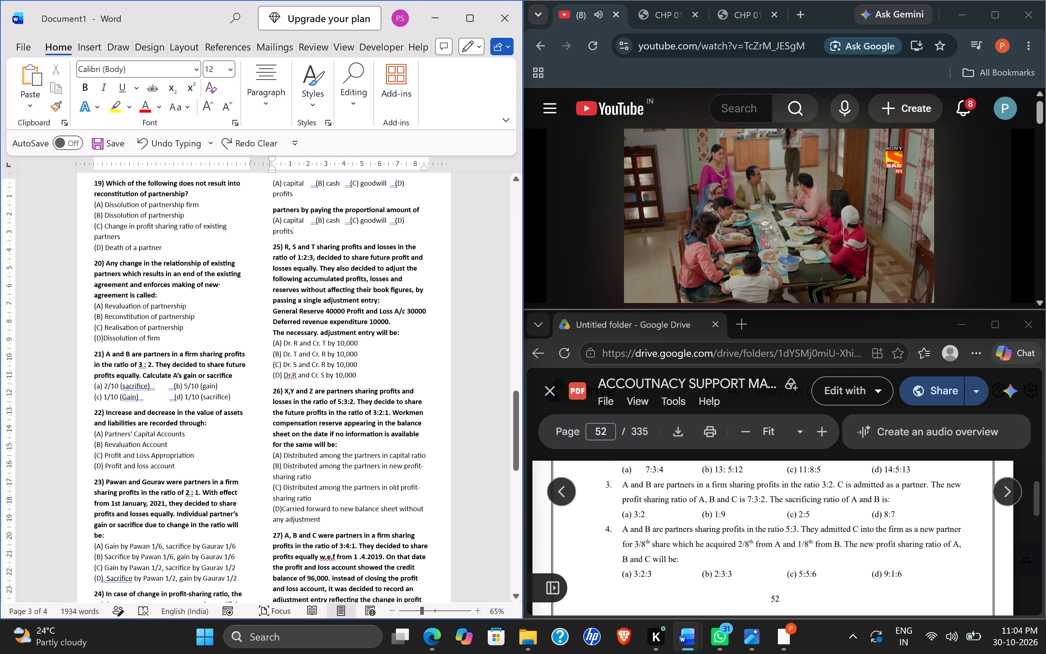
key(Delete)
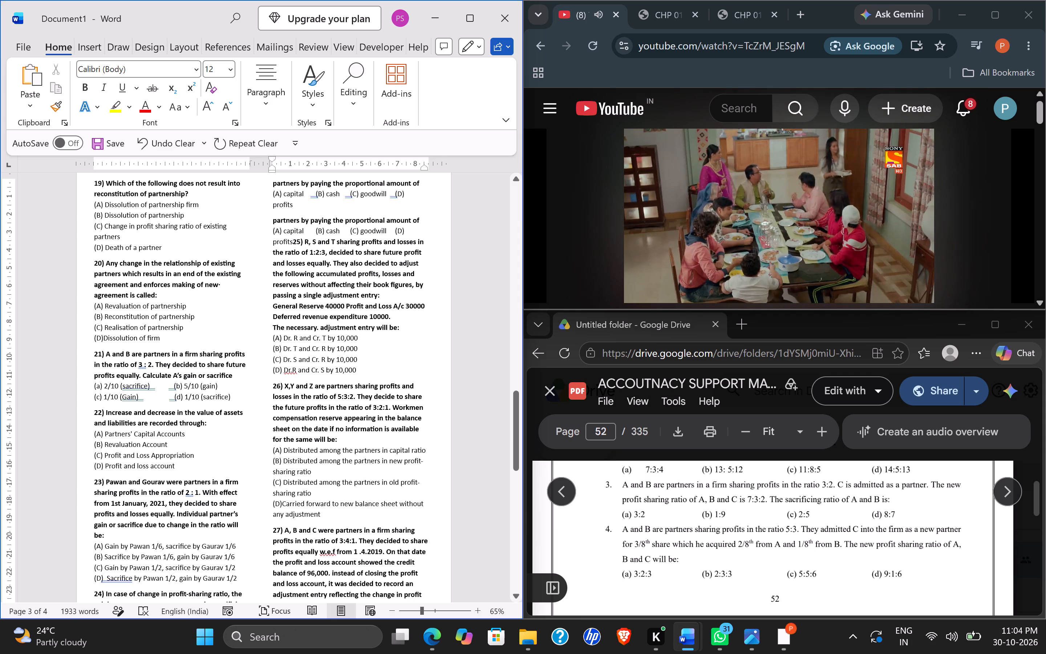
key(BackSpace)
key(BackSpace)
key(BackSpace)
key(BackSpace)
key(BackSpace)
key(BackSpace)
key(BackSpace)
key(BackSpace)
key(BackSpace)
key(BackSpace)
key(BackSpace)
key(BackSpace)
key(BackSpace)
key(BackSpace)
key(BackSpace)
key(BackSpace)
key(BackSpace)
key(BackSpace)
key(BackSpace)
key(BackSpace)
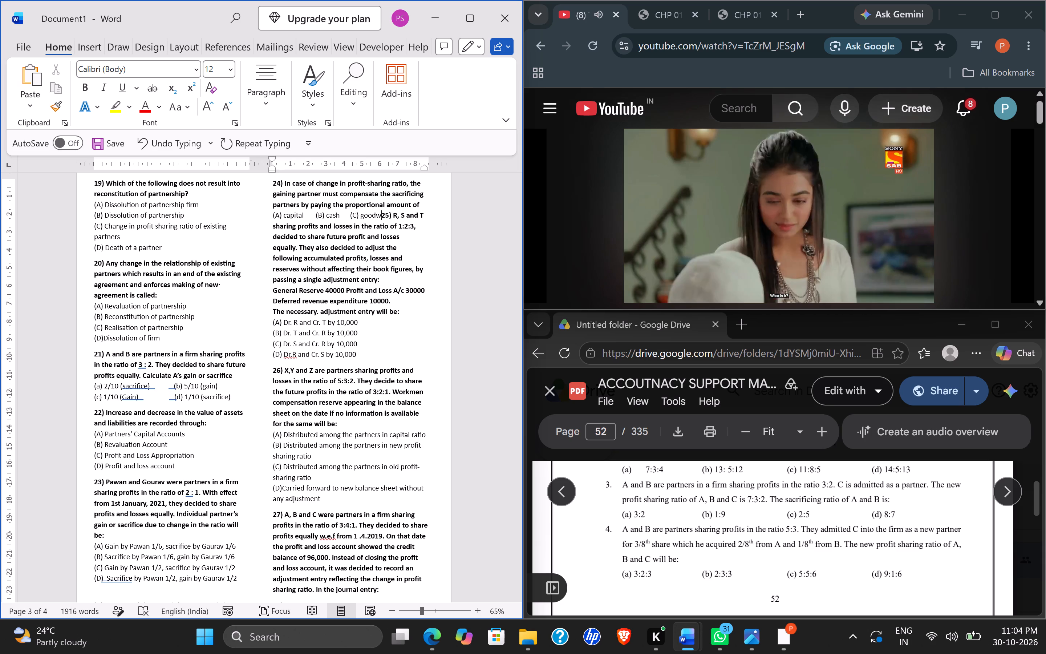
Create a new blank Word document and minimize its window.
scroll(259, 332, up, 8)
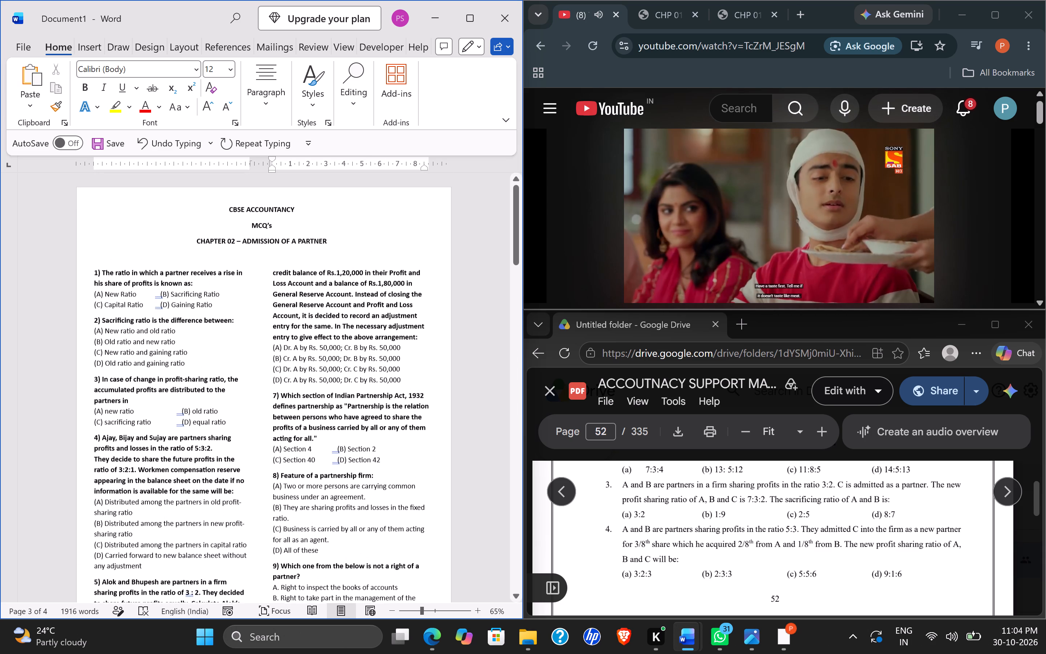
scroll(259, 332, up, 1)
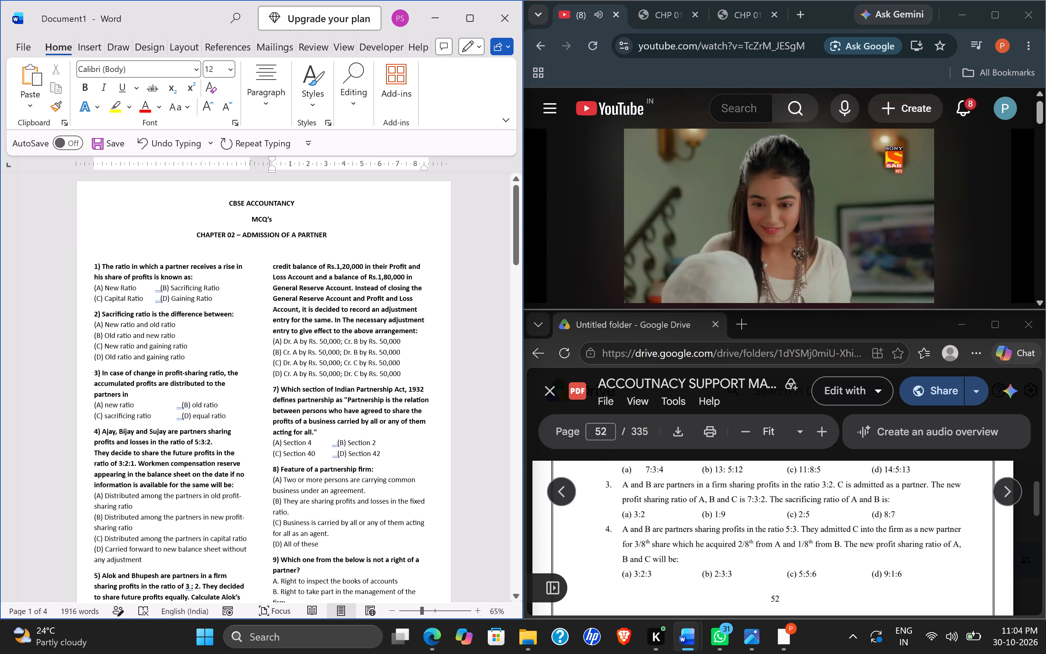
click(197, 635)
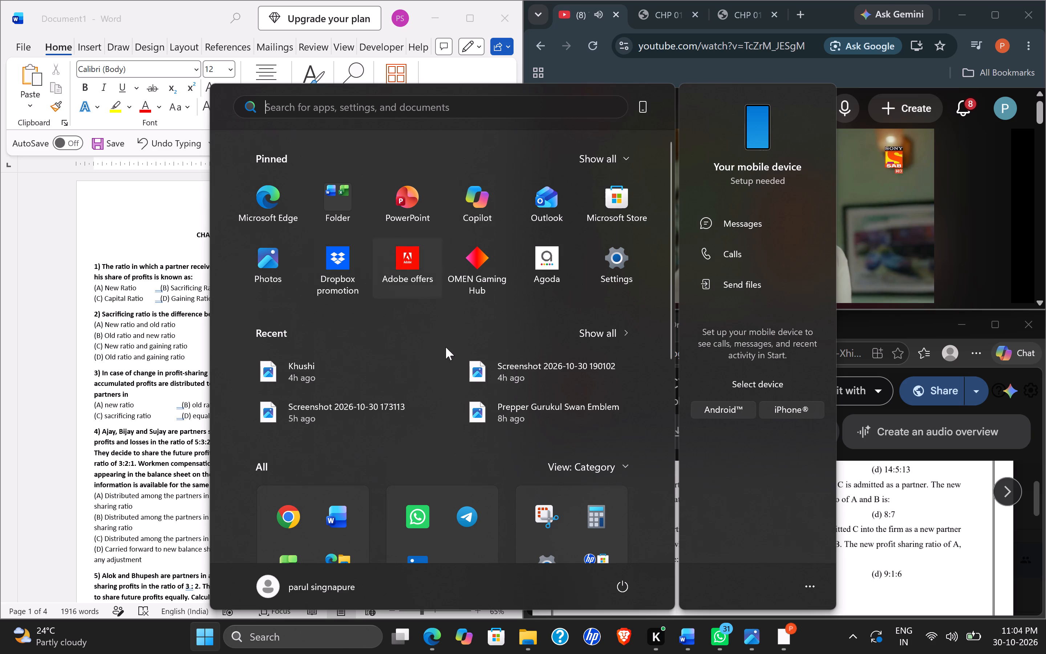
click(326, 520)
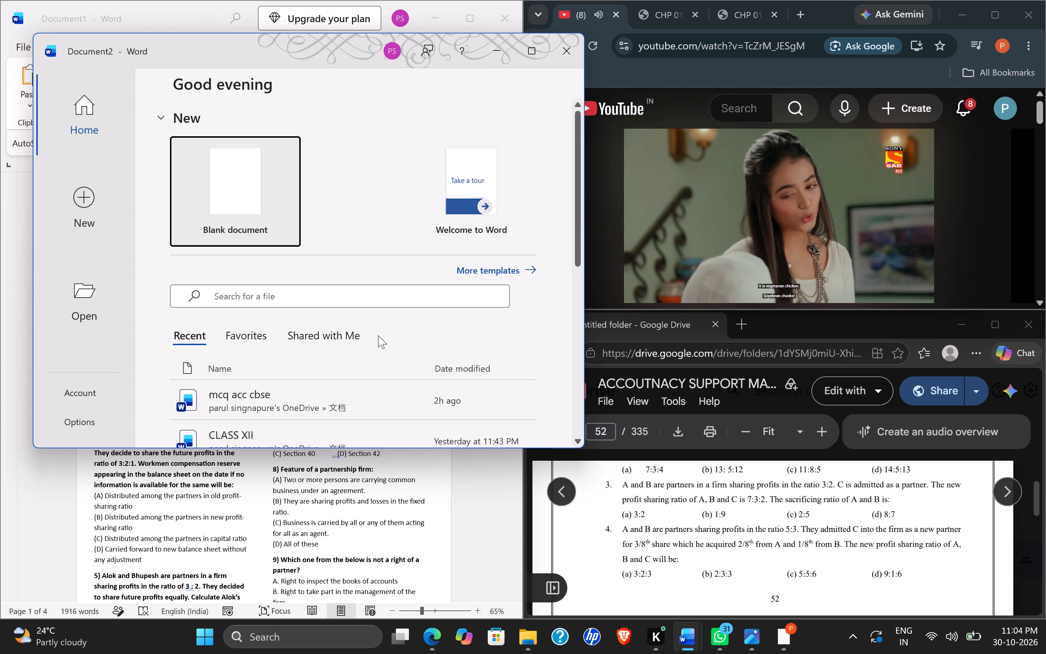
click(252, 194)
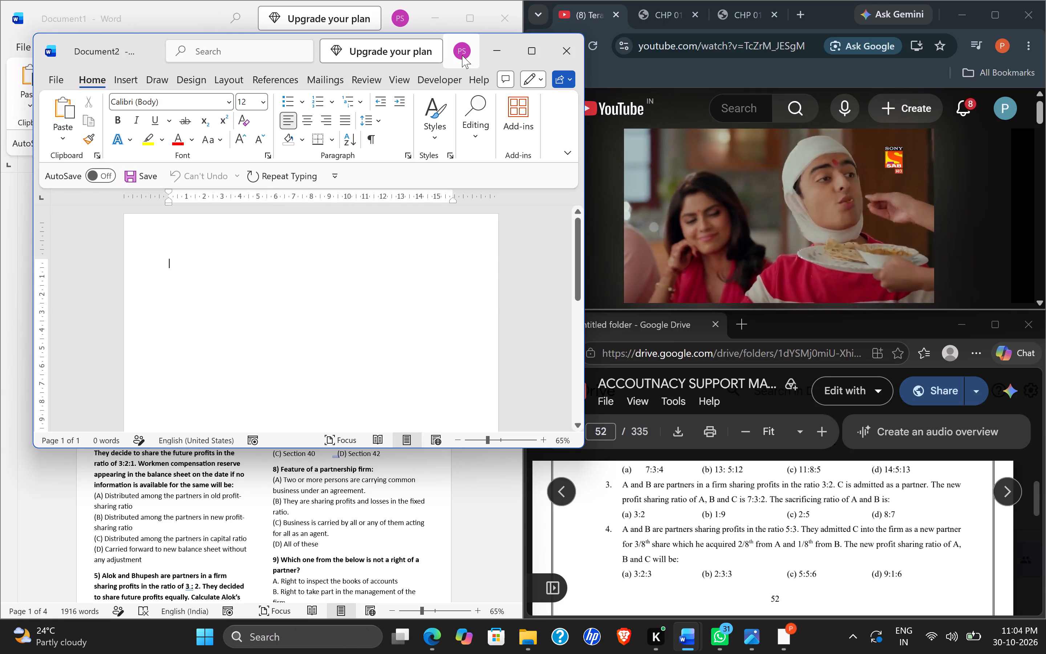
click(502, 46)
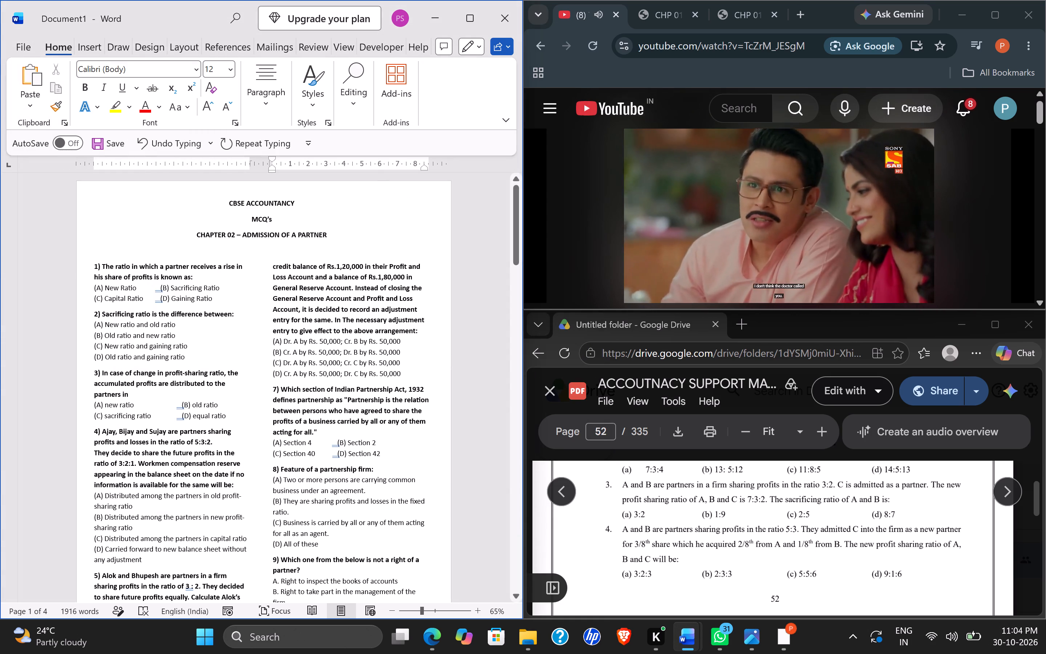
Copy the CBSE Accountancy Chapter 02 title lines and questions 1 to 18 from Document1.
drag(230, 192, 288, 214)
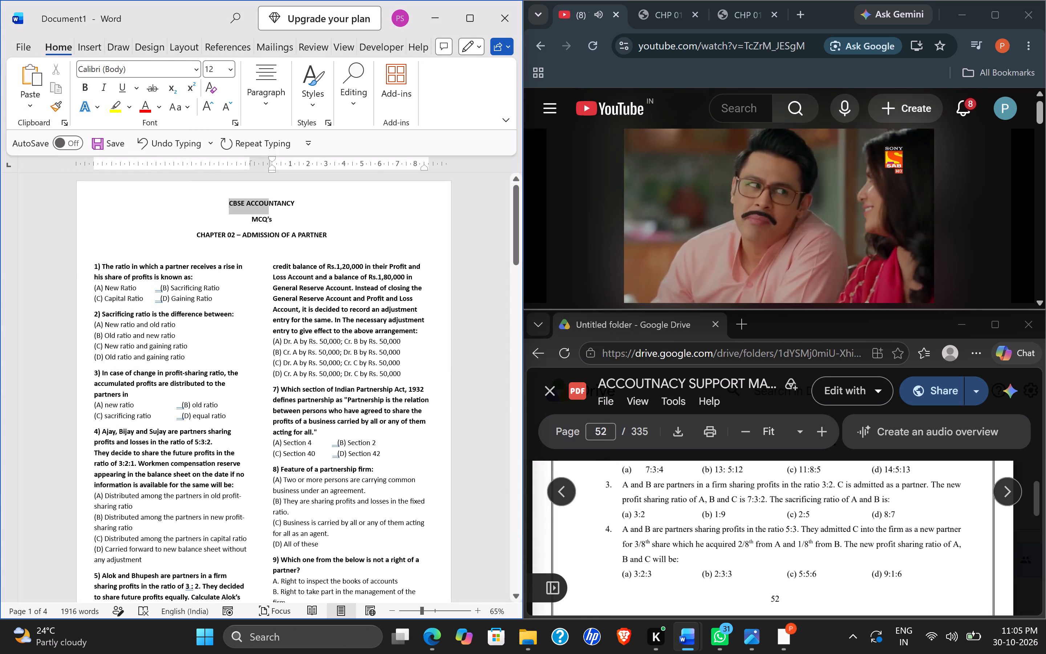
drag(288, 214, 257, 497)
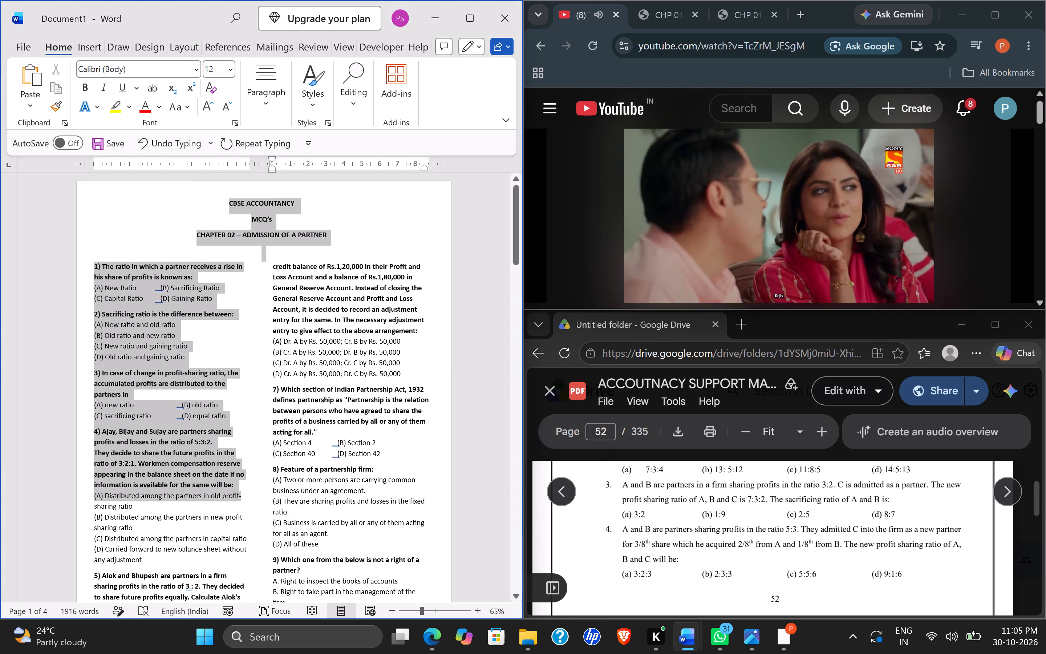
drag(257, 497, 259, 484)
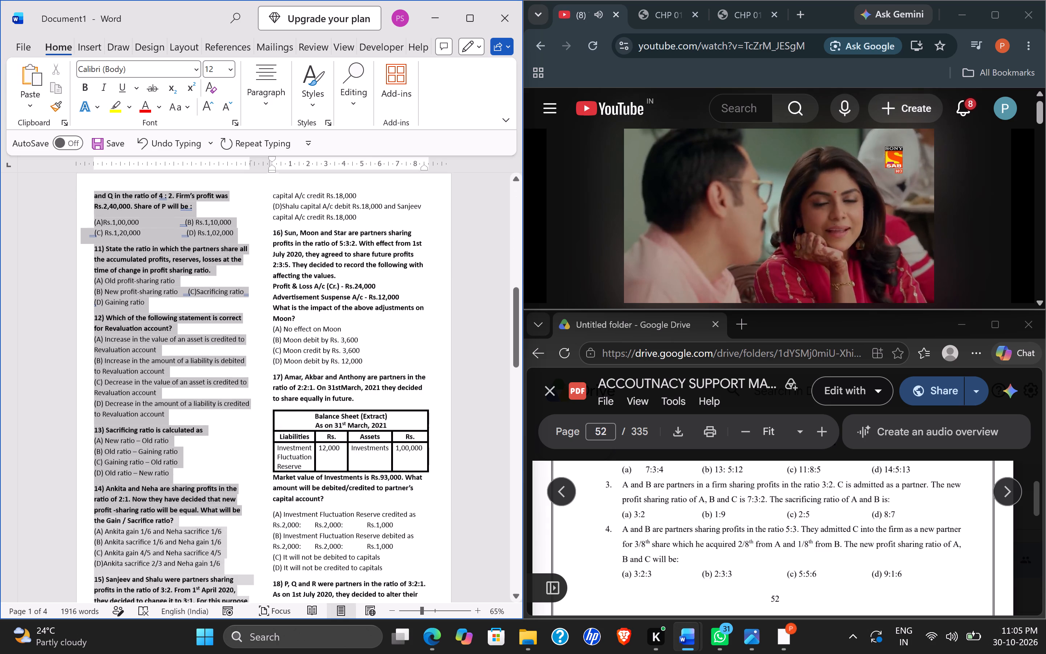
drag(259, 484, 318, 599)
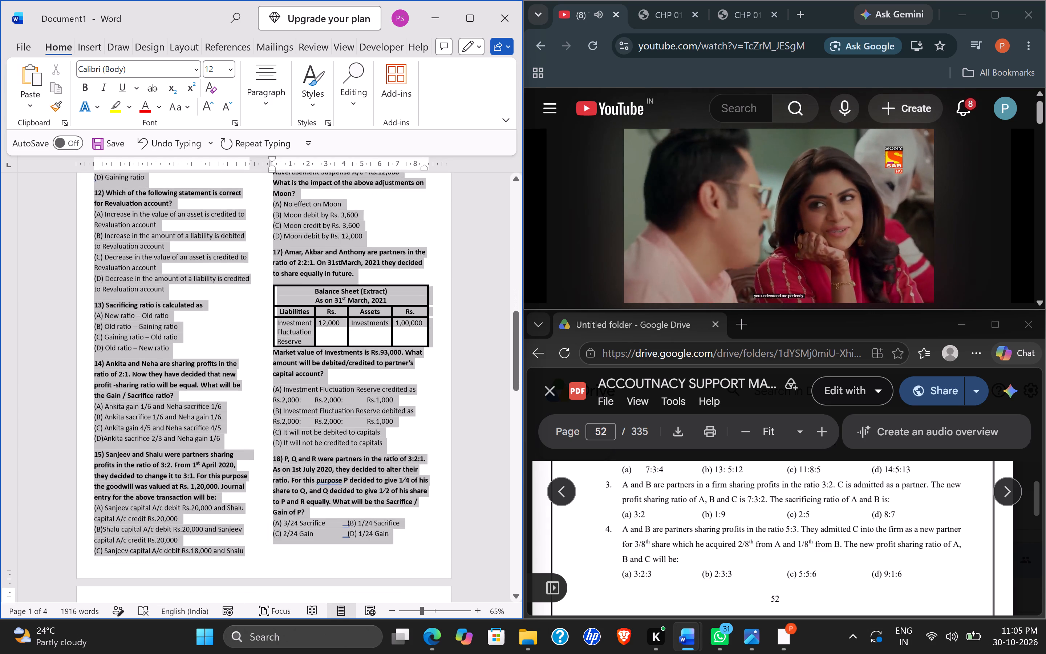
drag(318, 599, 411, 523)
scroll(411, 523, down, 5)
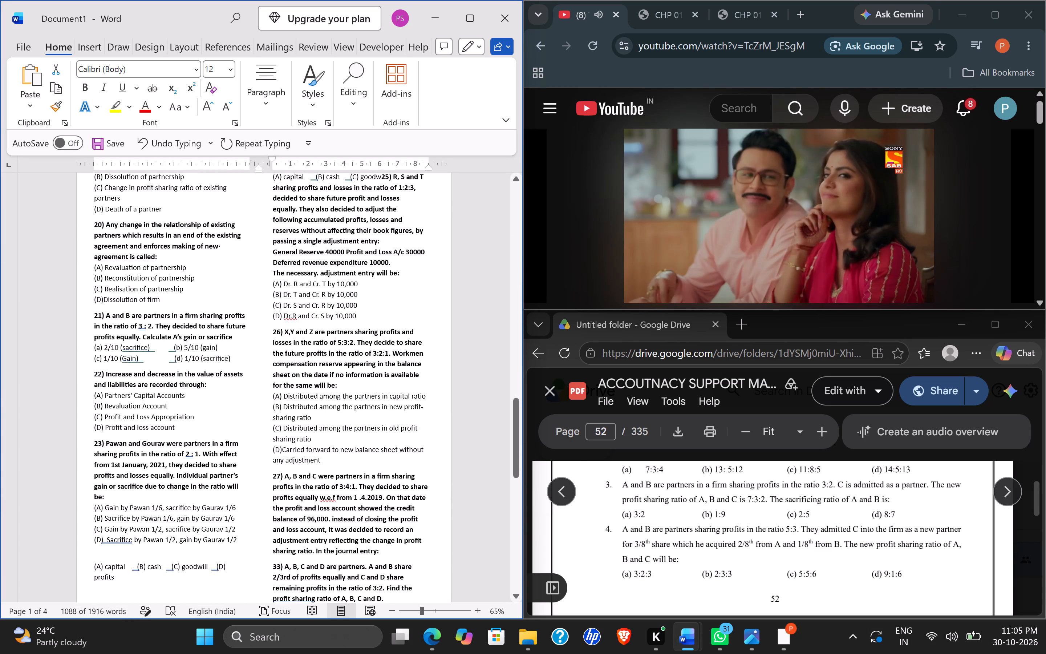
key(ctrl+c)
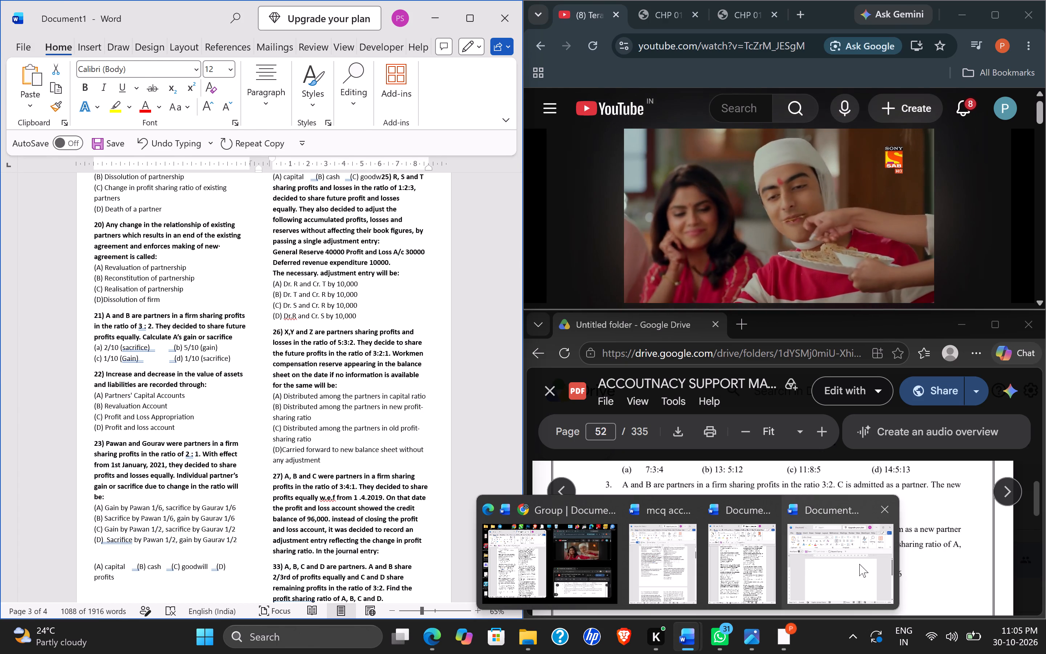
Paste the copied title and questions into the blank Document2 and snap its window to the left half of the screen.
click(859, 564)
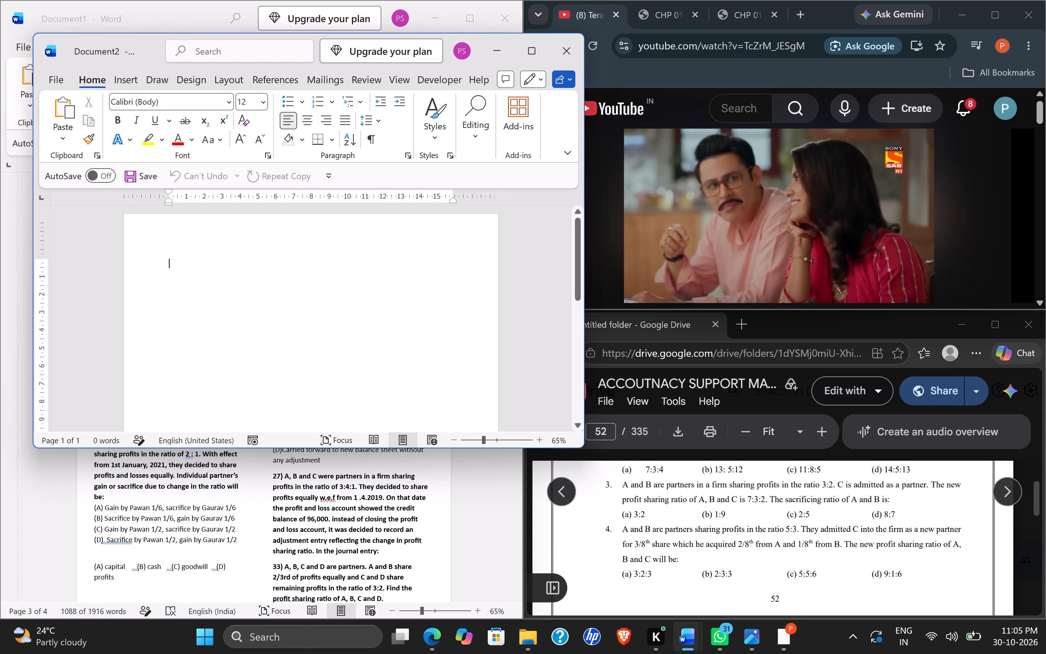
key(ctrl+v)
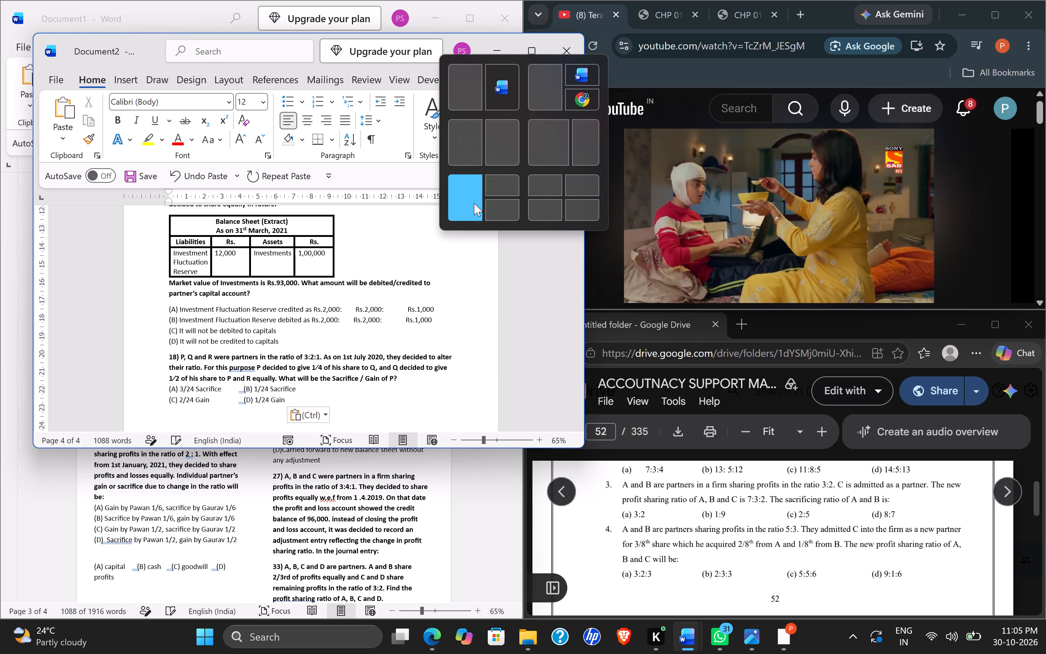
click(474, 203)
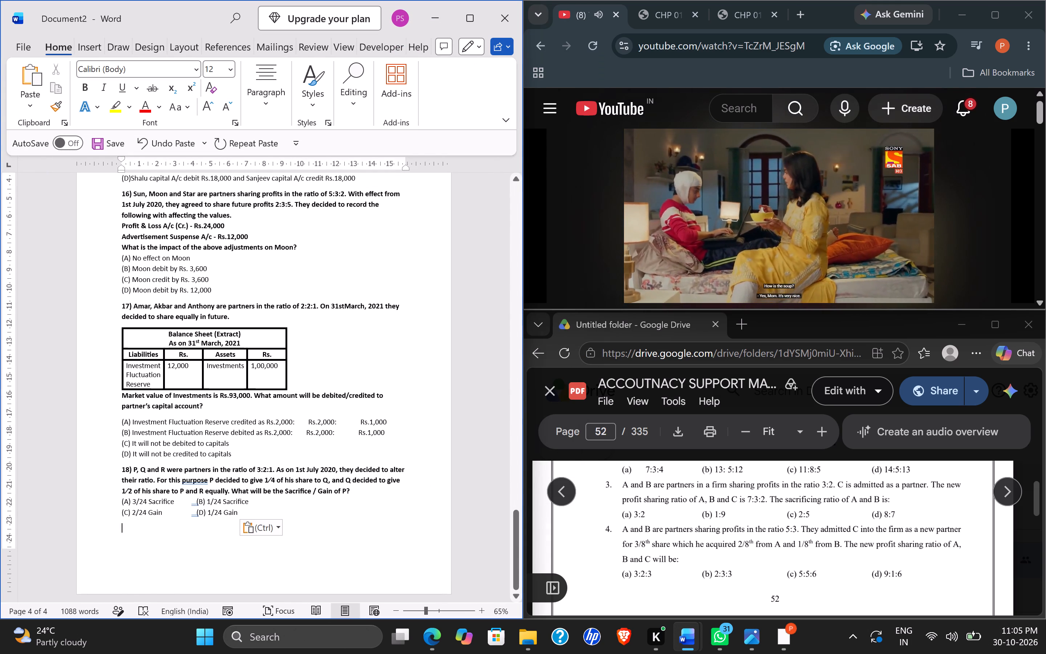
Try to close the blank gap between the Chapter 02 title and question 1 in Document2.
scroll(396, 279, up, 15)
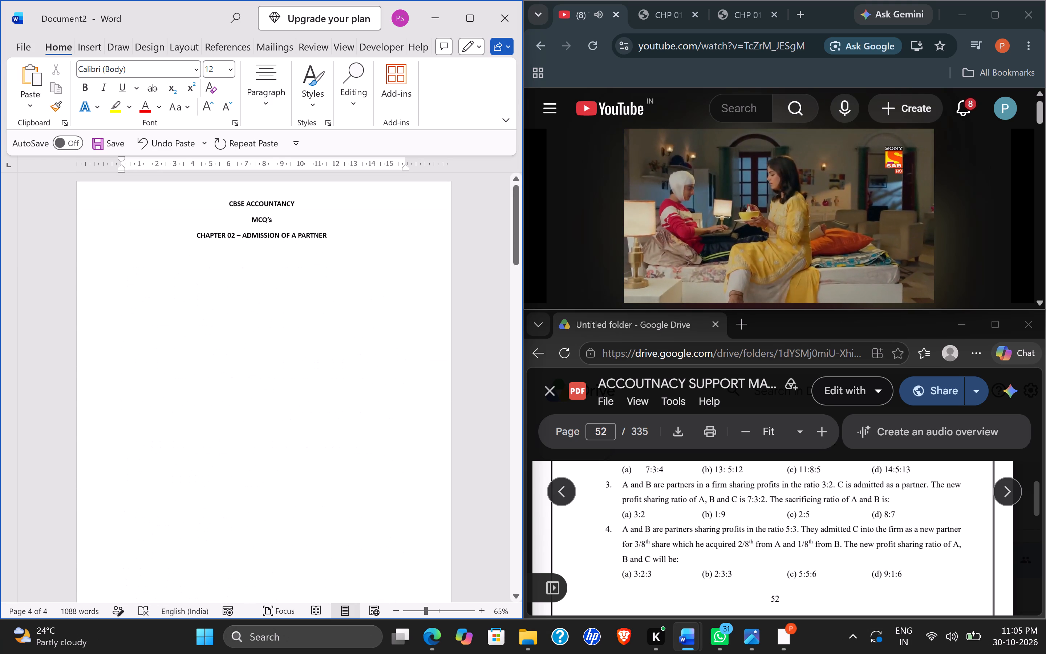
scroll(396, 279, down, 4)
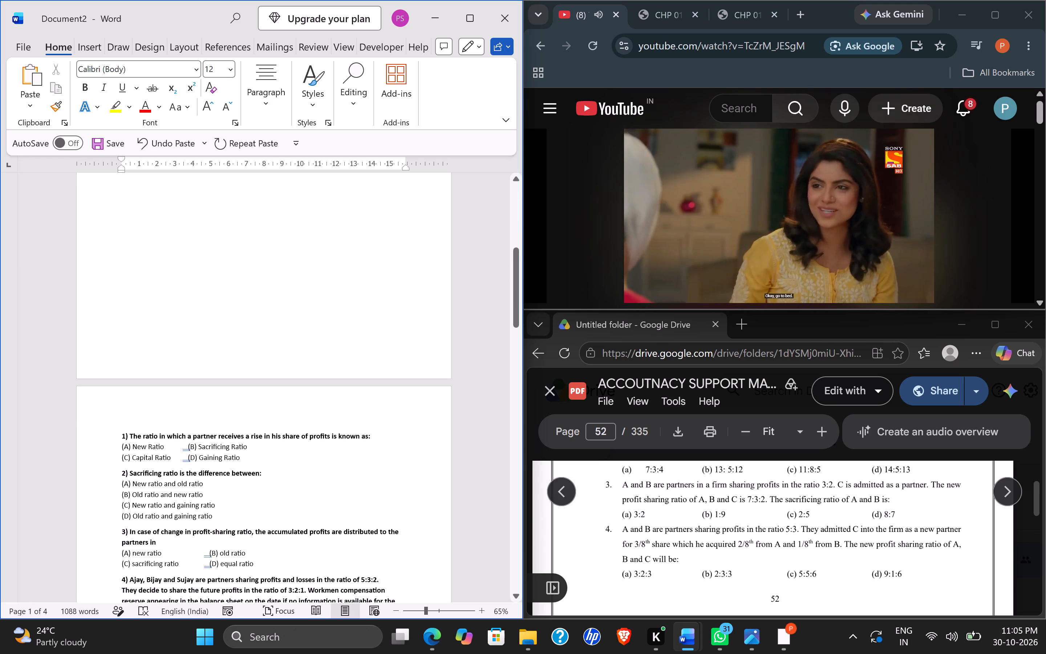
click(117, 432)
key(BackSpace)
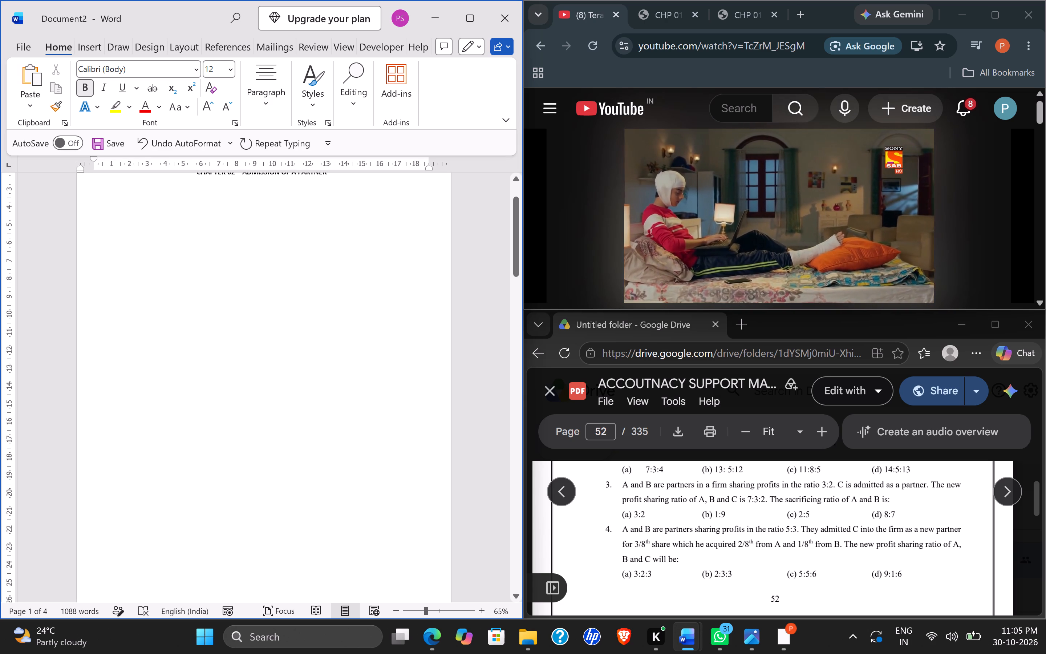
key(ctrl+c)
scroll(215, 297, down, 2)
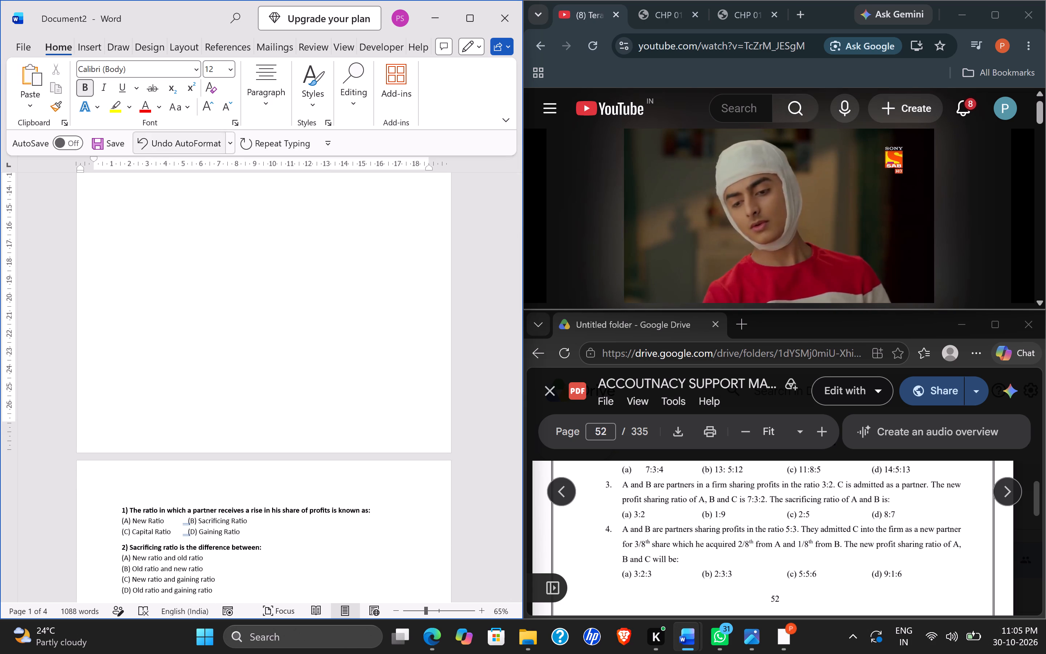
click(53, 229)
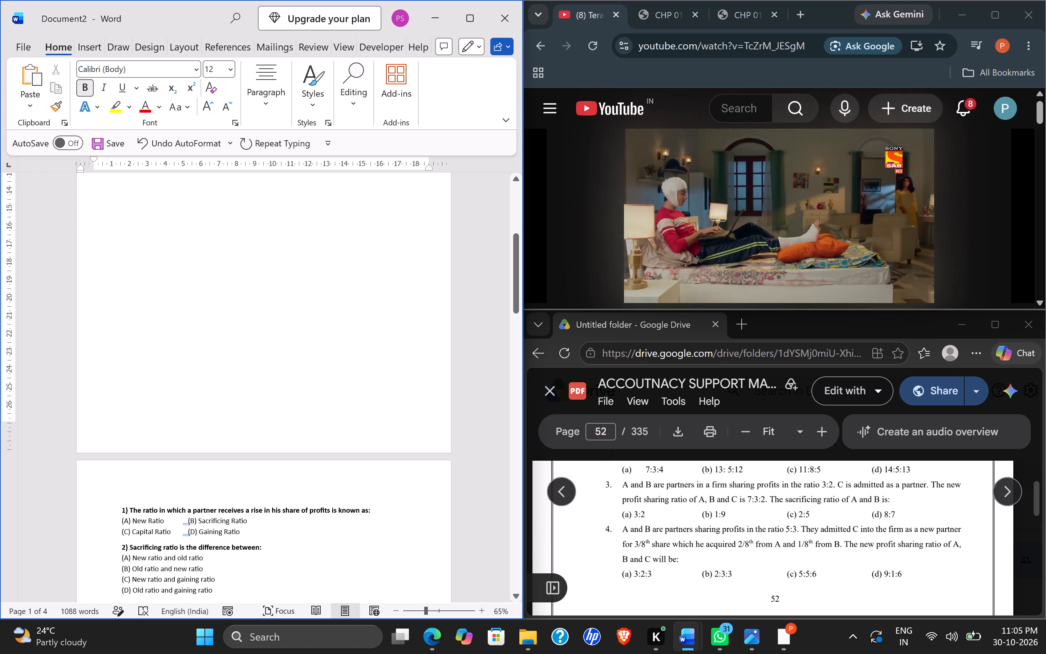
click(155, 265)
scroll(155, 265, up, 2)
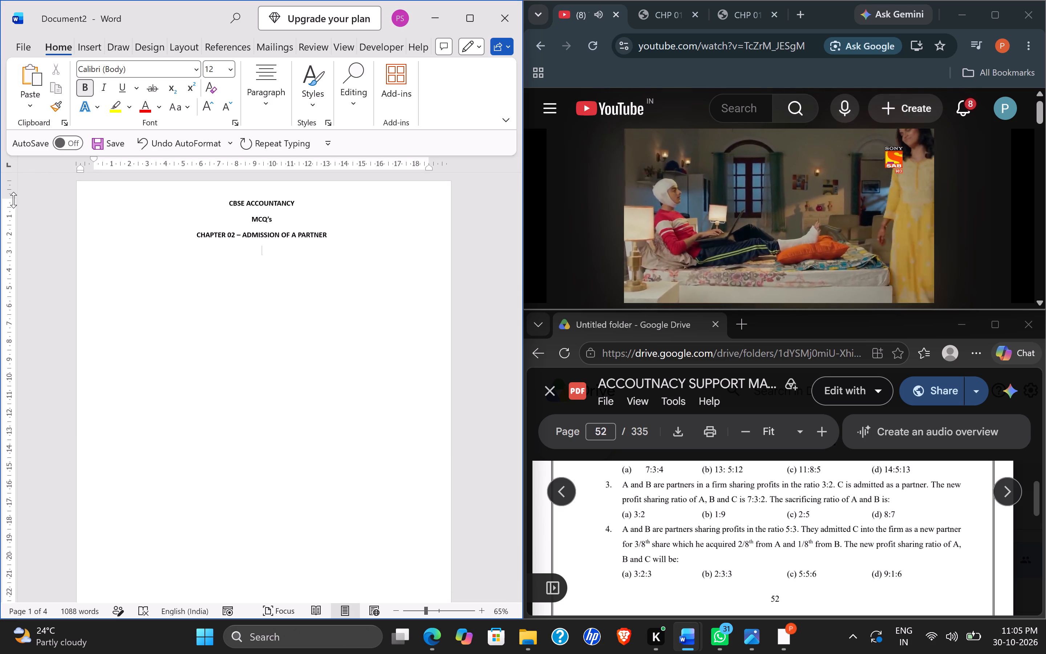
key(BackSpace)
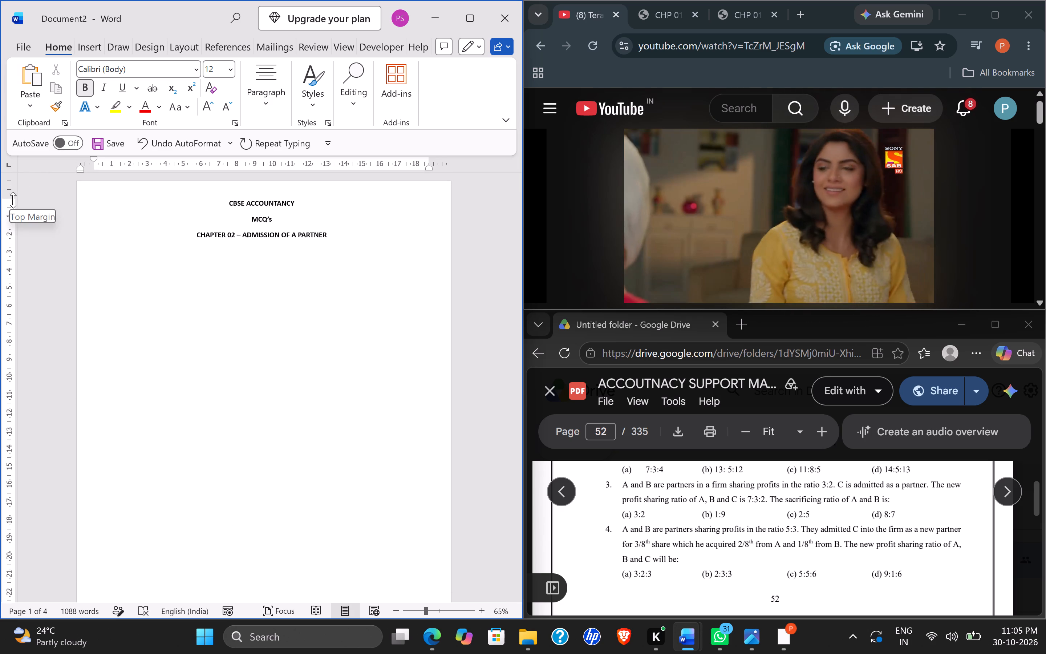
Copy questions 1 to 6 from the second page and paste them directly below the Chapter 02 title on page one.
scroll(141, 304, down, 1)
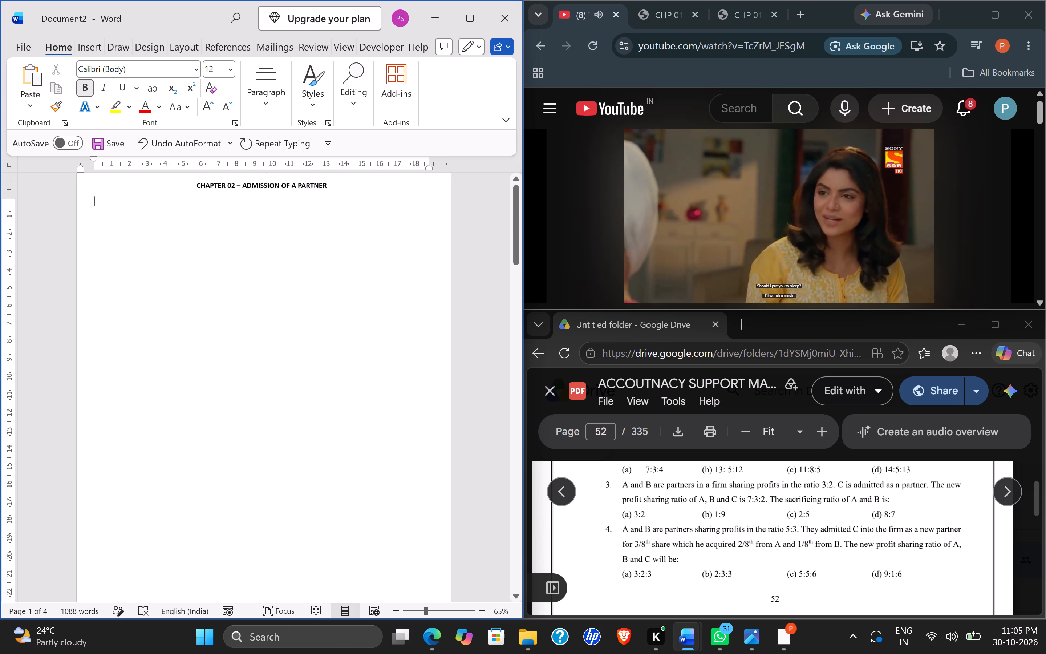
scroll(141, 304, down, 3)
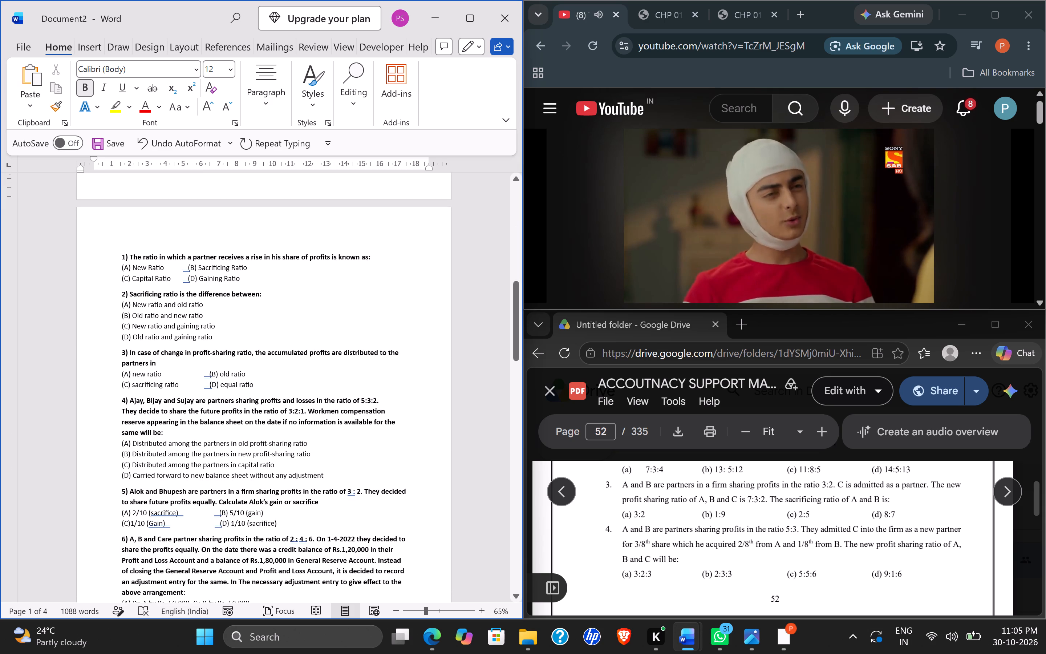
drag(117, 262, 243, 592)
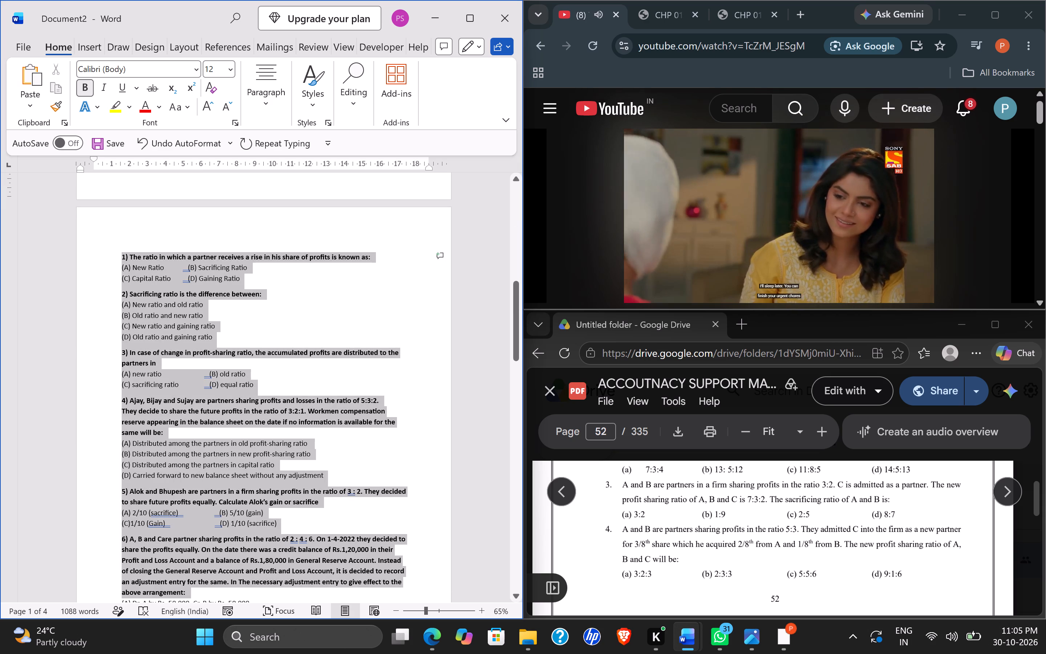
drag(243, 592, 222, 339)
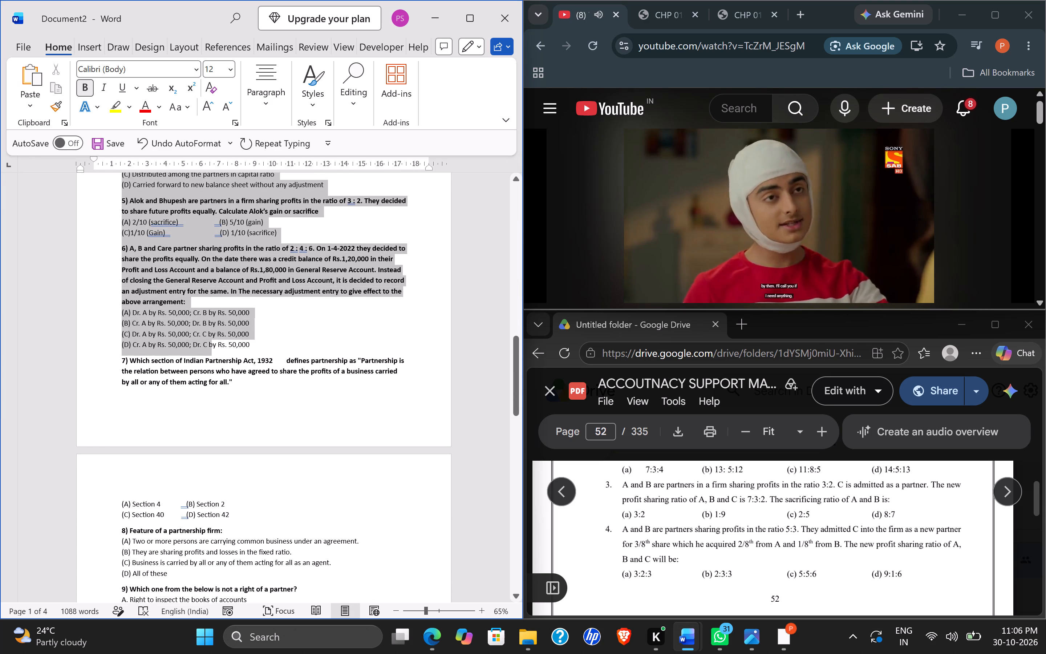
drag(222, 339, 254, 350)
key(ctrl+c)
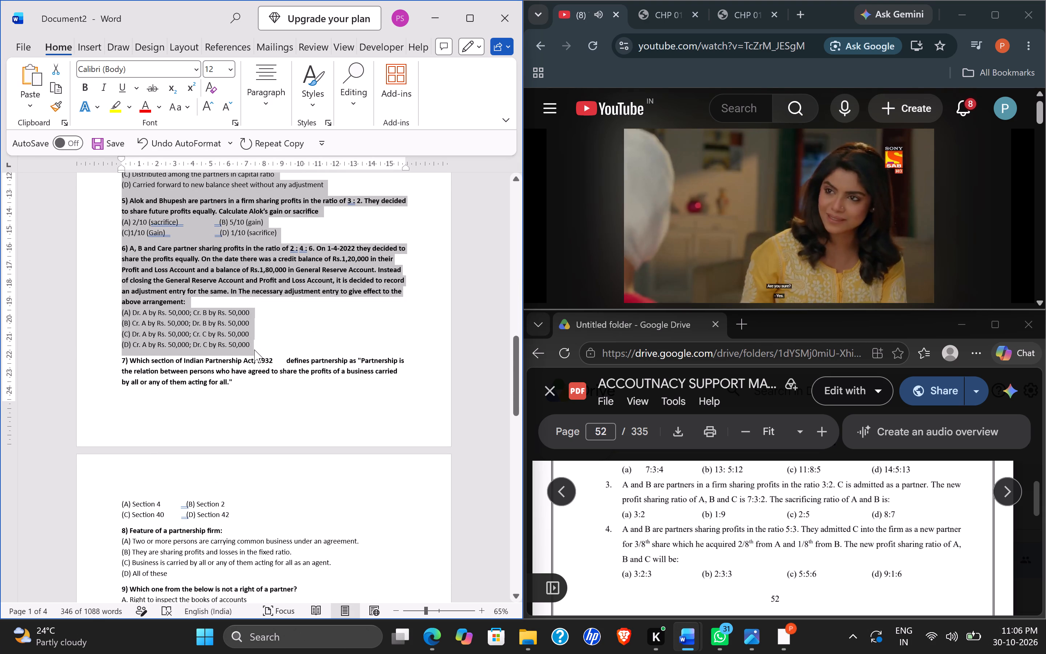
scroll(187, 264, up, 7)
click(157, 278)
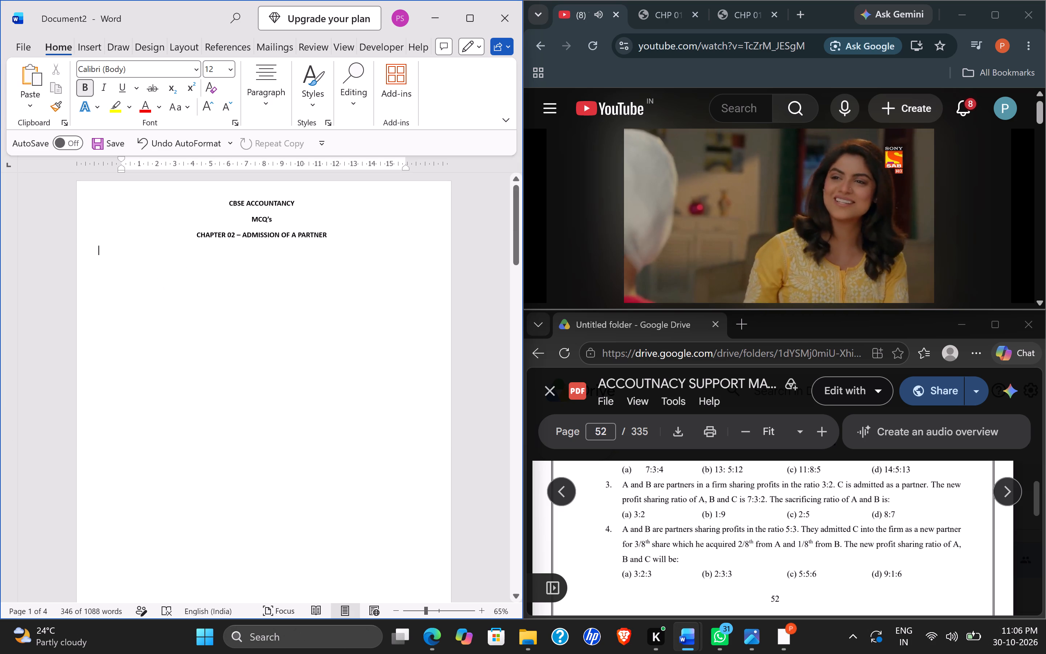
key(ctrl+v)
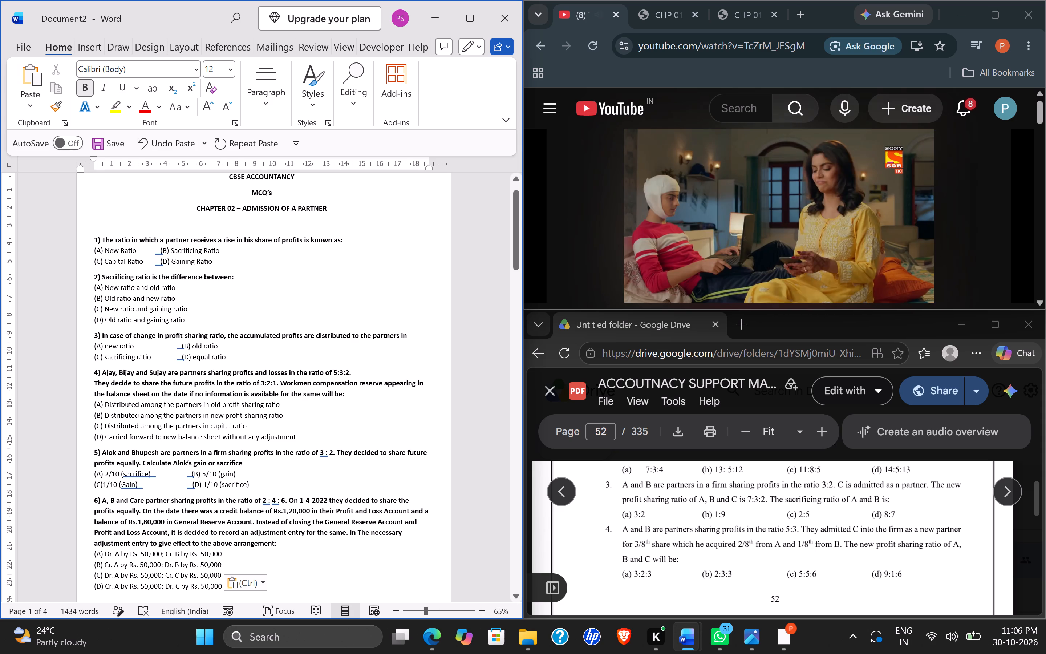
Remove the blank line between the Chapter 02 title and question 1.
click(111, 223)
key(BackSpace)
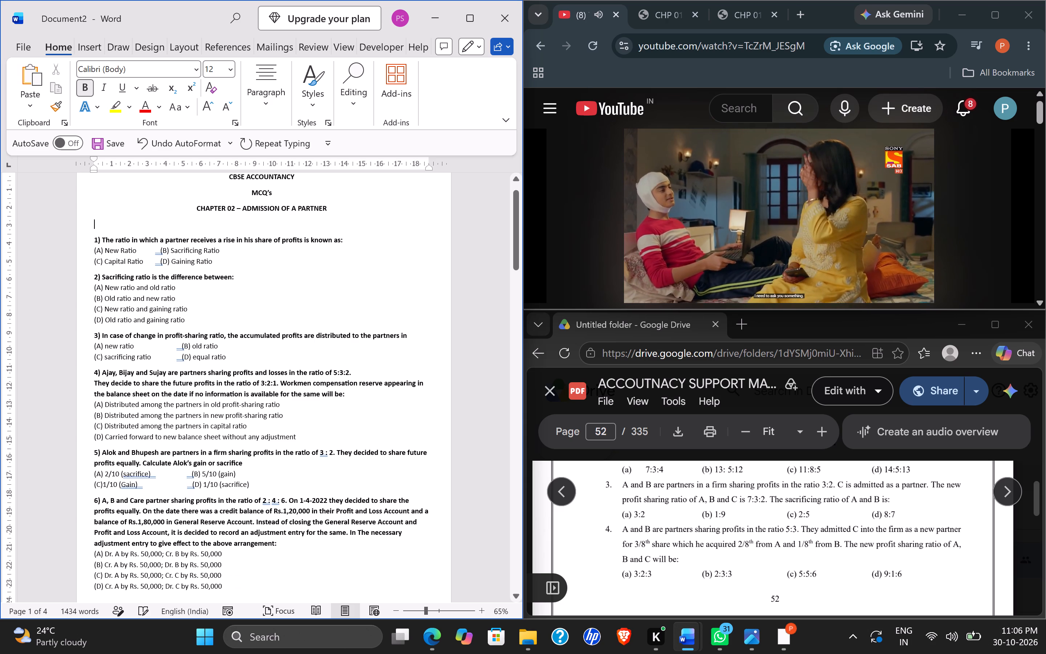
key(BackSpace)
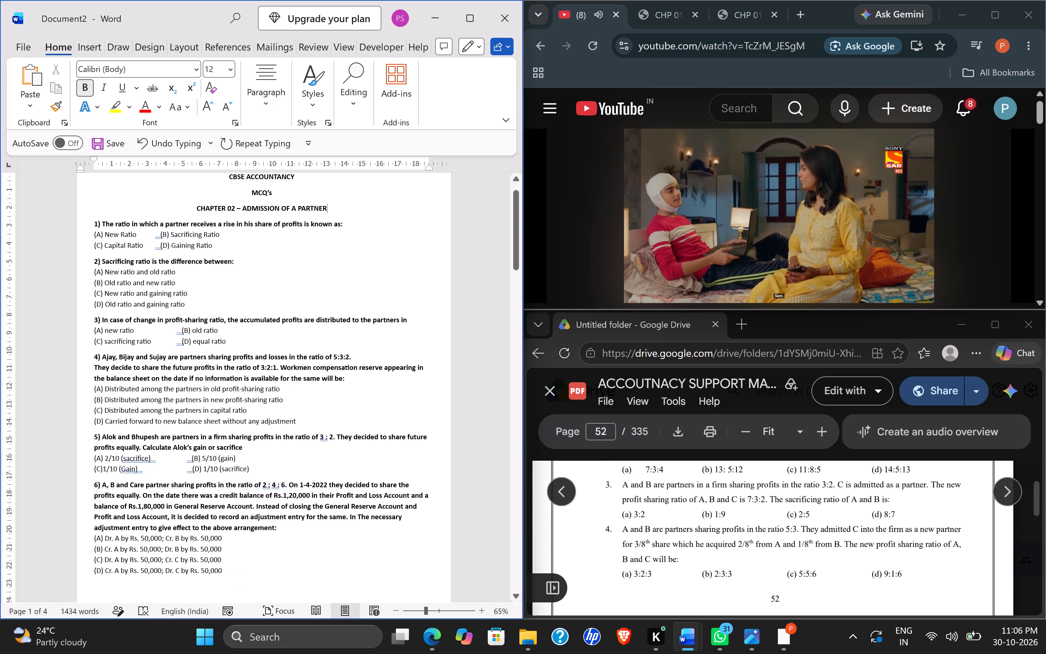
Delete the duplicate questions 1 to 6 from the second page, keeping the set under the title.
drag(94, 222, 235, 605)
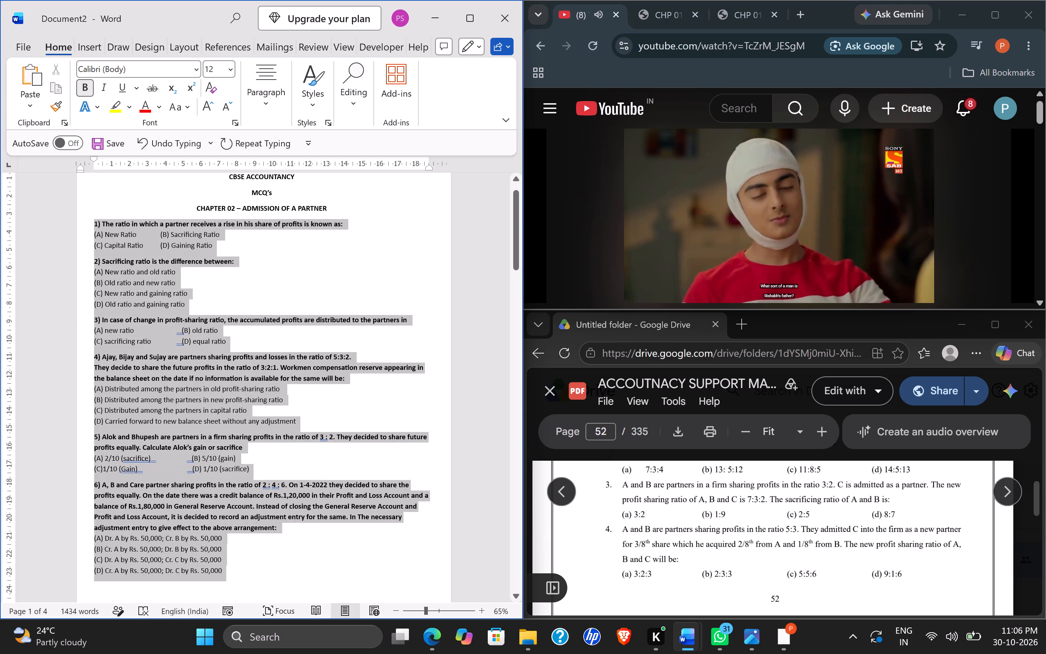
drag(235, 605, 201, 334)
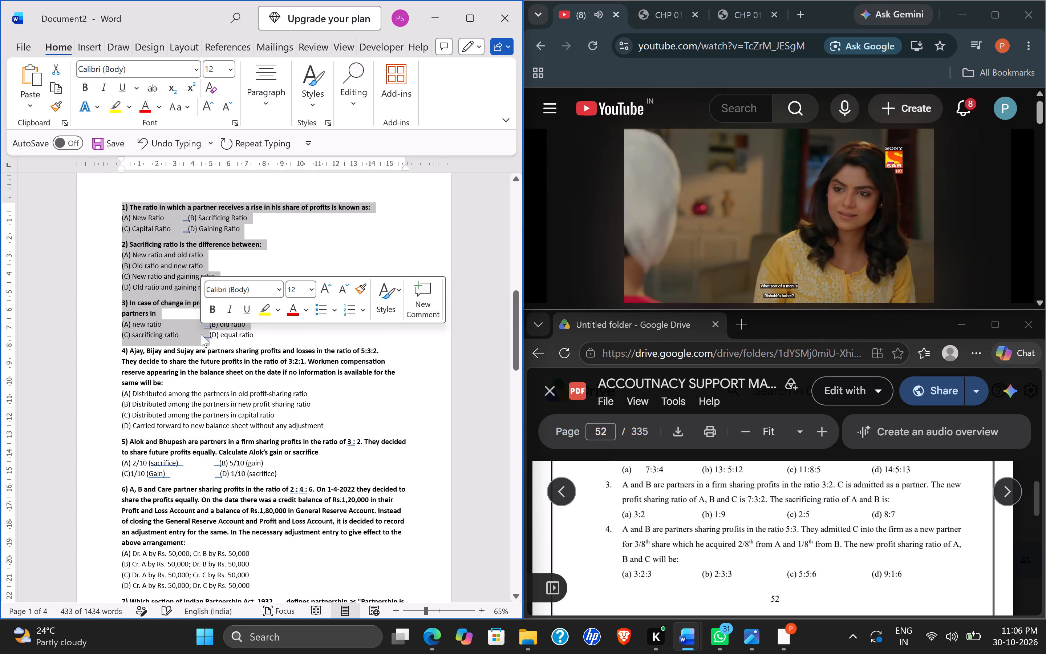
scroll(201, 334, down, 2)
click(179, 353)
scroll(179, 353, up, 4)
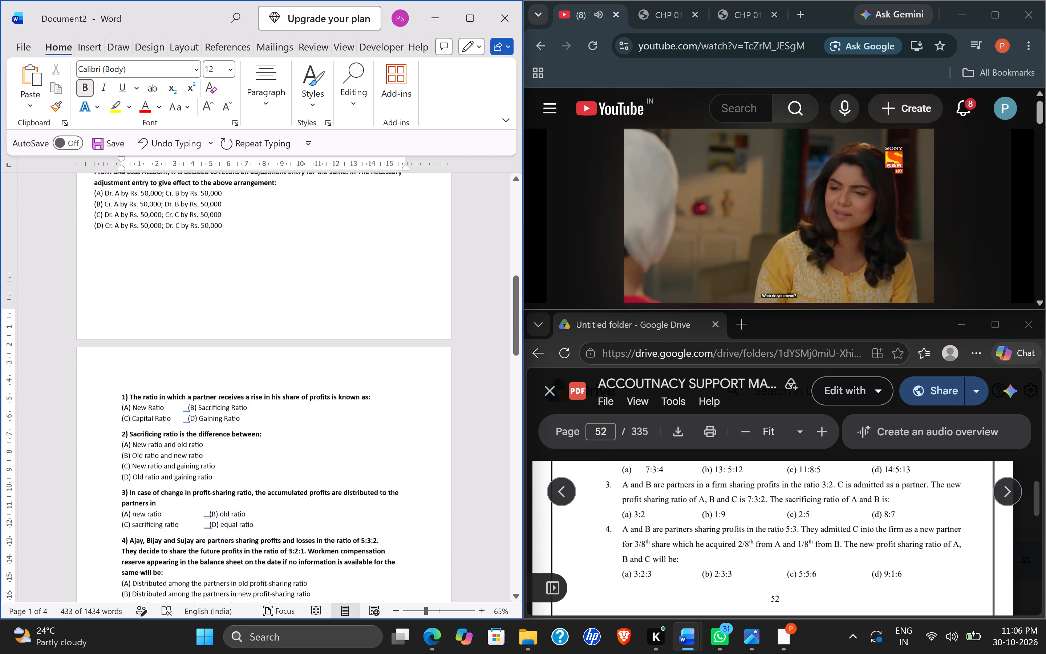
scroll(179, 353, up, 1)
scroll(179, 353, down, 6)
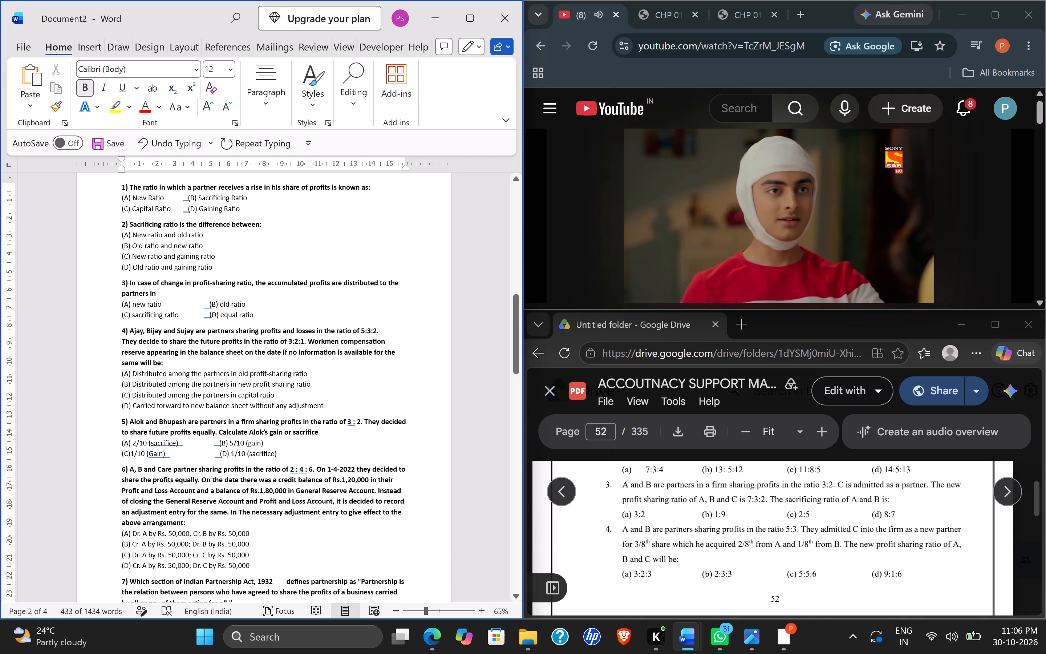
drag(117, 189, 248, 546)
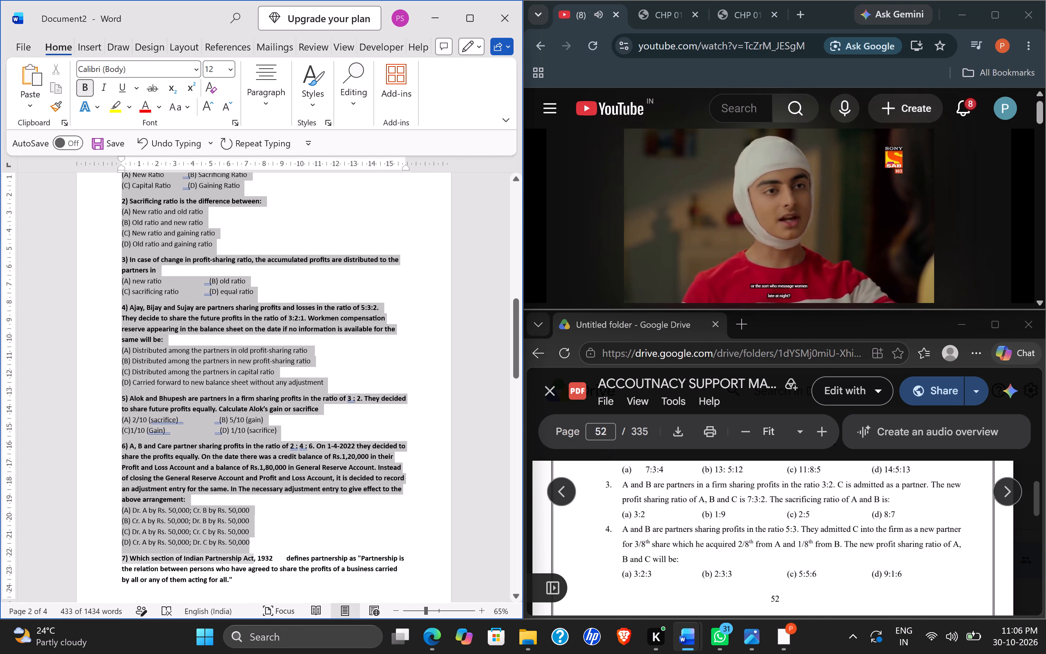
drag(248, 546, 256, 544)
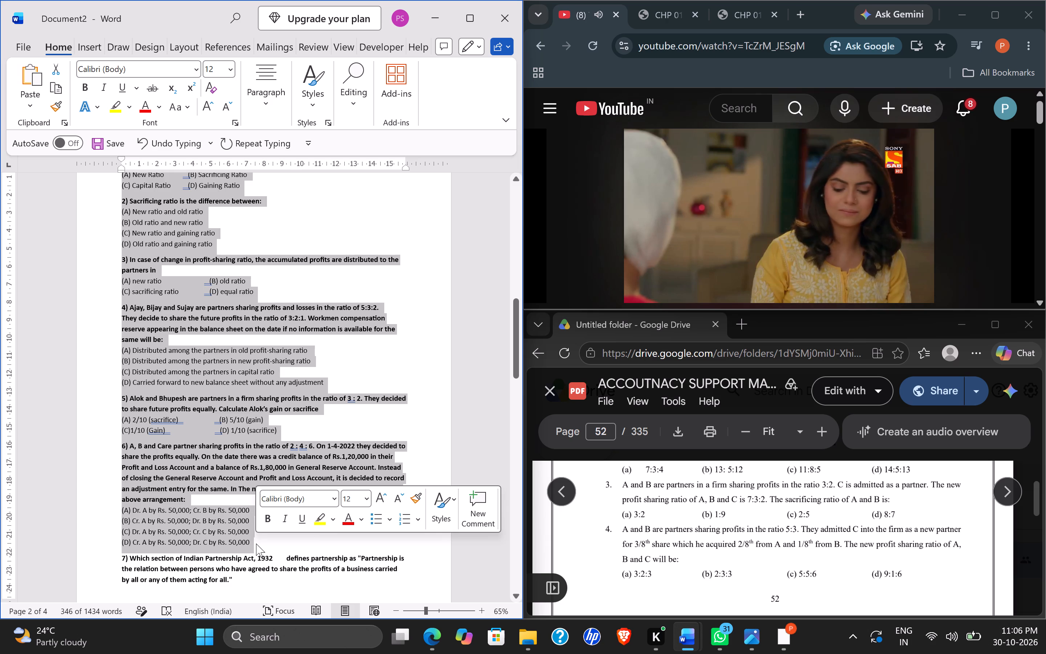
key(Delete)
Try to close the gap before question 7 by removing the empty paragraph and trailing space after question 6.
scroll(223, 456, up, 3)
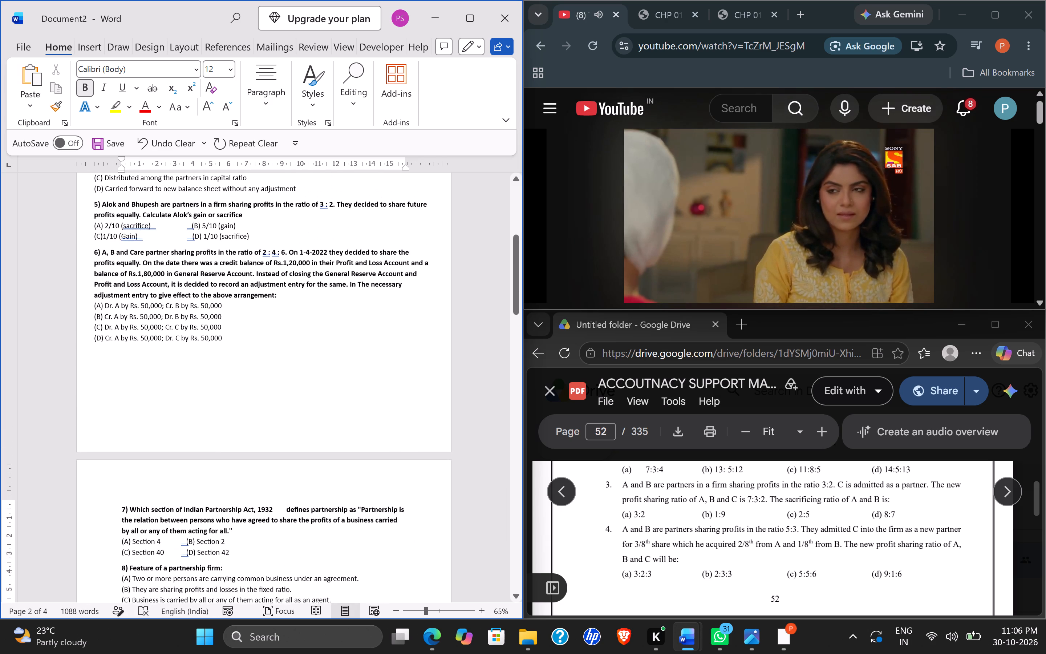
scroll(206, 357, down, 4)
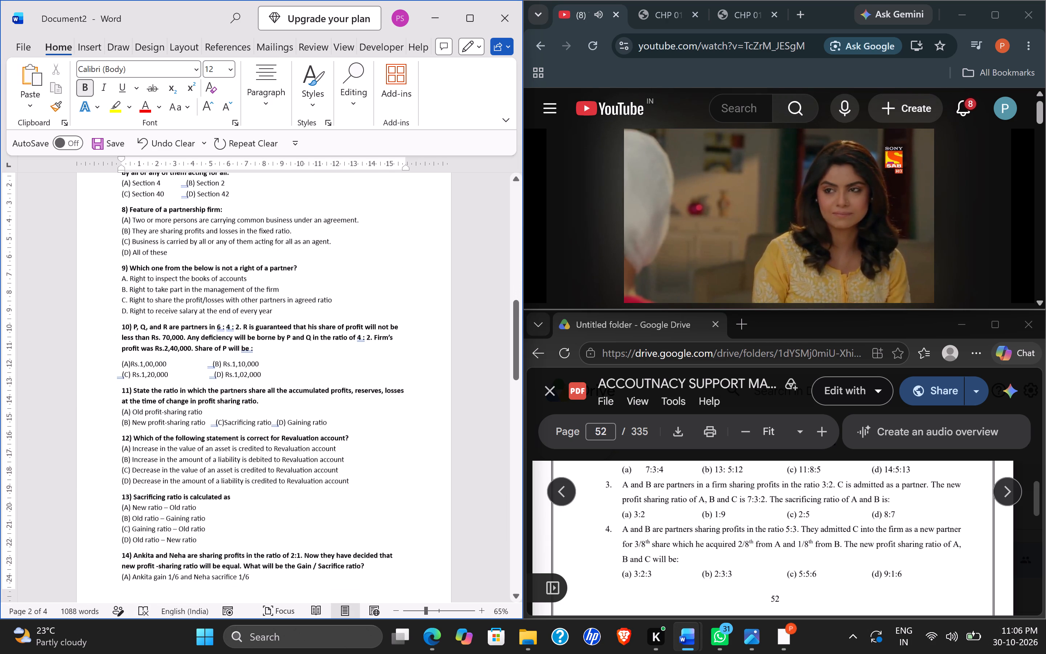
scroll(206, 357, up, 2)
key(BackSpace)
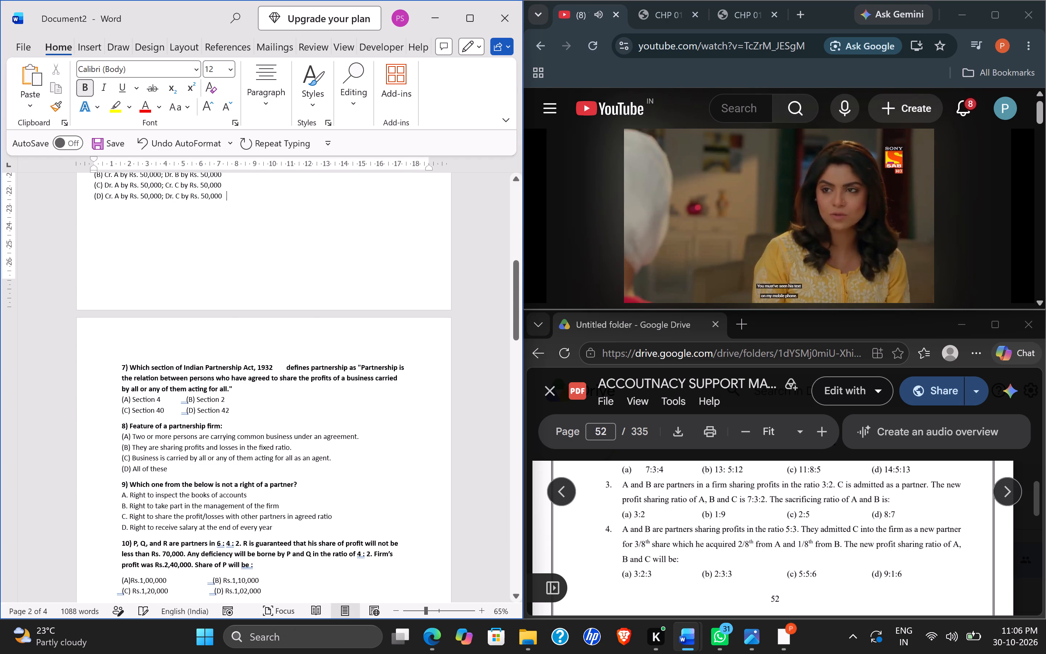
key(BackSpace)
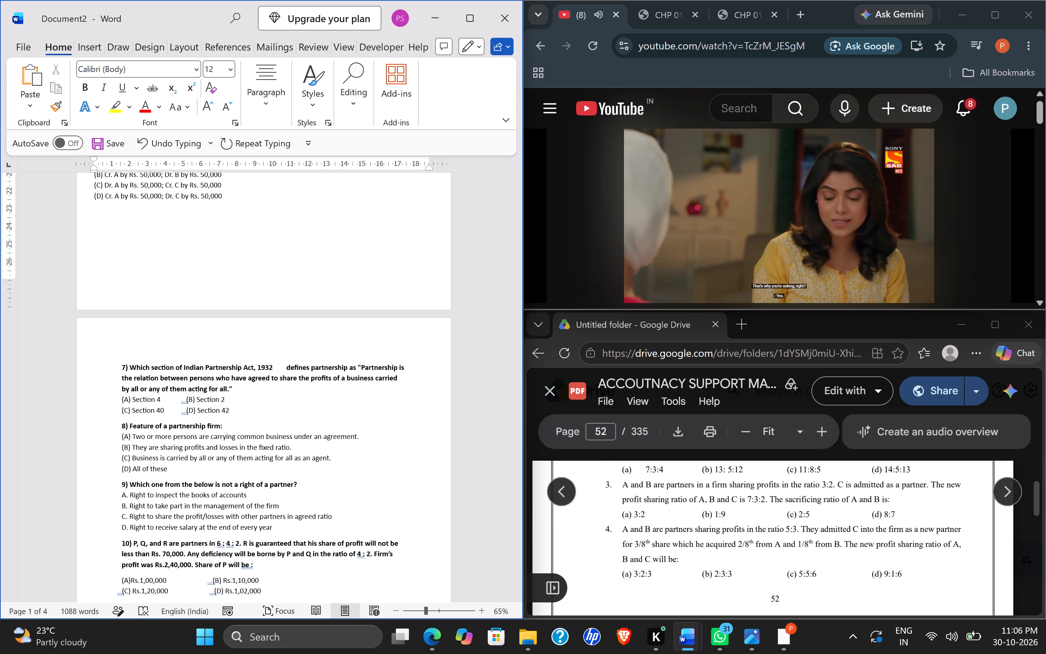
Lay out all the questions, from question 1 to question 18, in two columns below the centred title.
scroll(145, 362, down, 4)
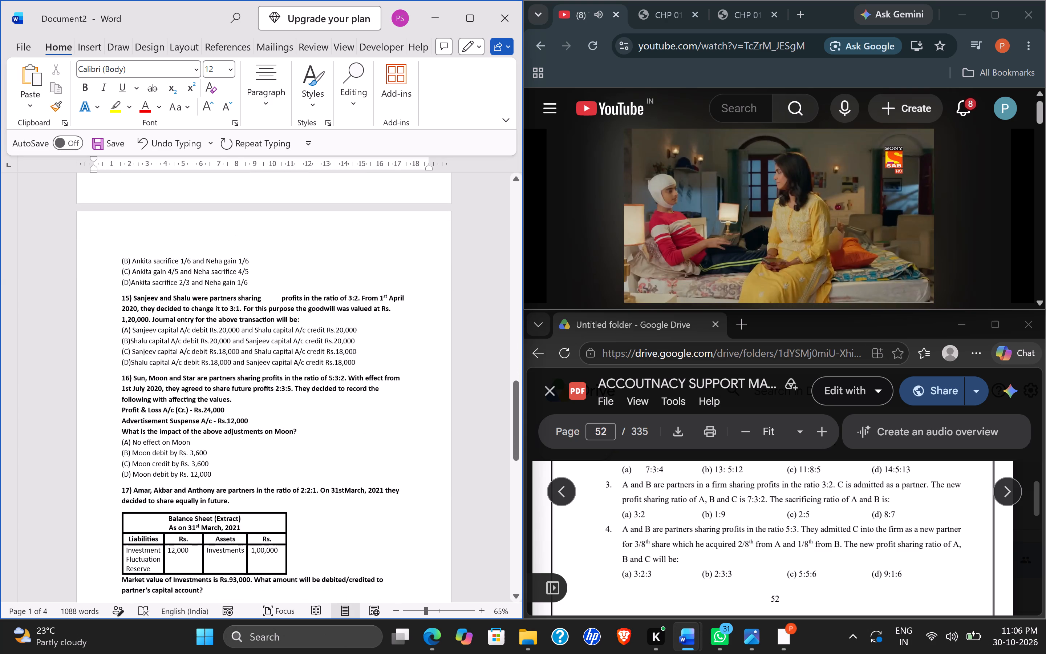
scroll(145, 362, down, 4)
scroll(145, 362, up, 5)
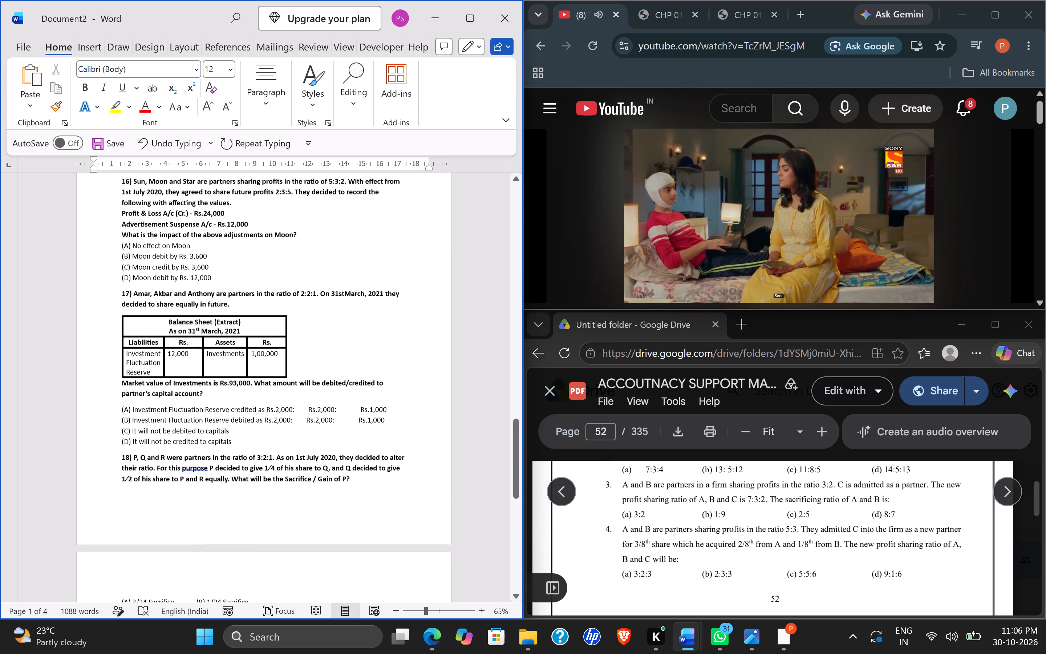
scroll(145, 362, up, 5)
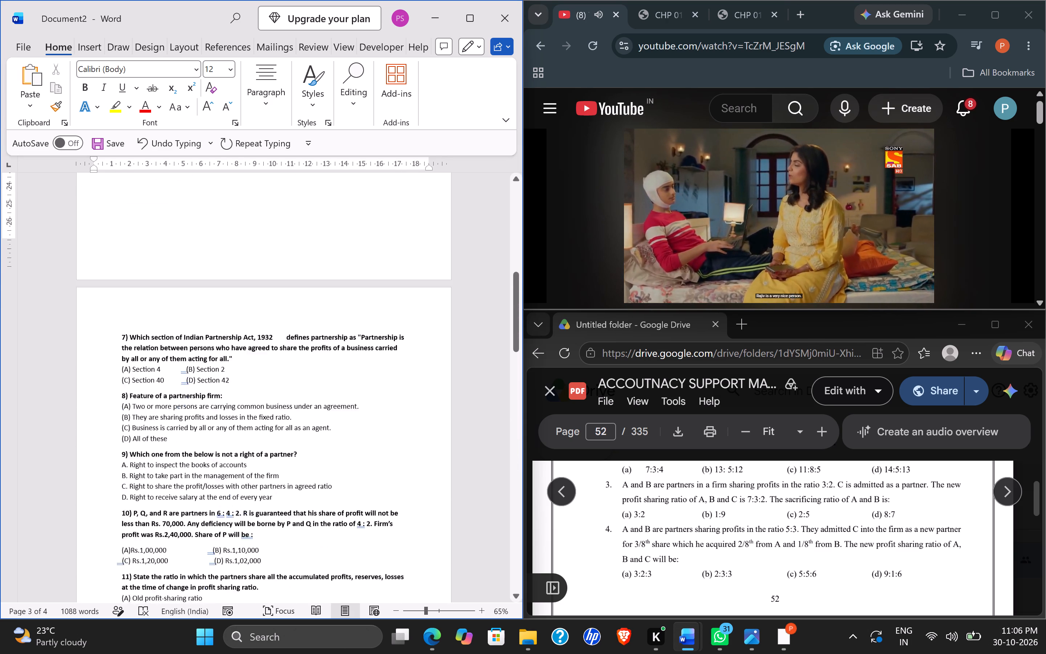
scroll(145, 362, up, 6)
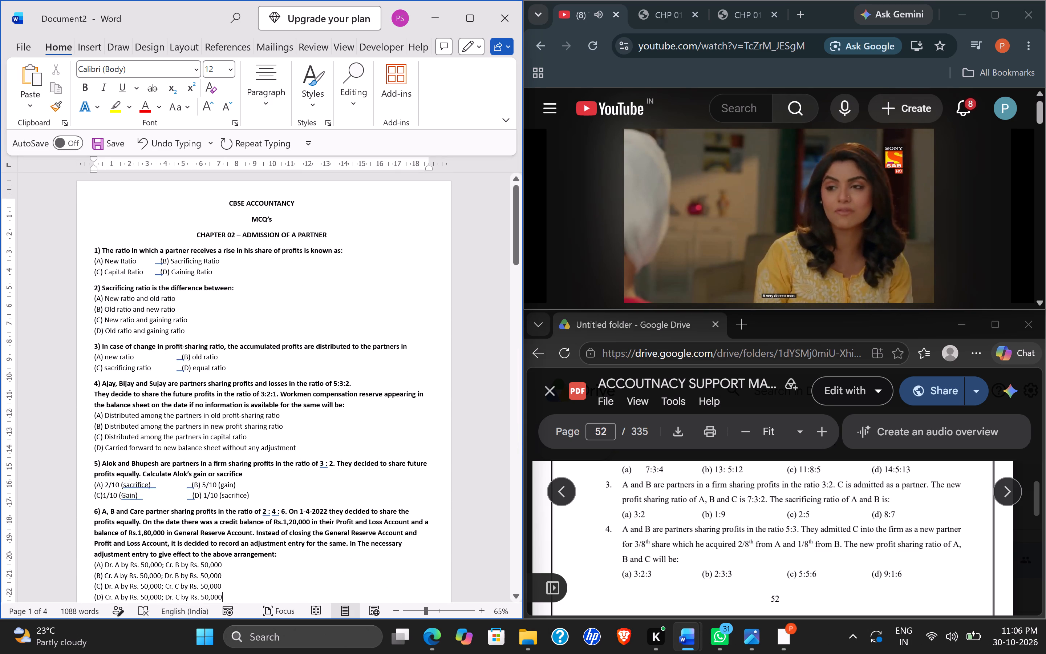
drag(93, 253, 165, 501)
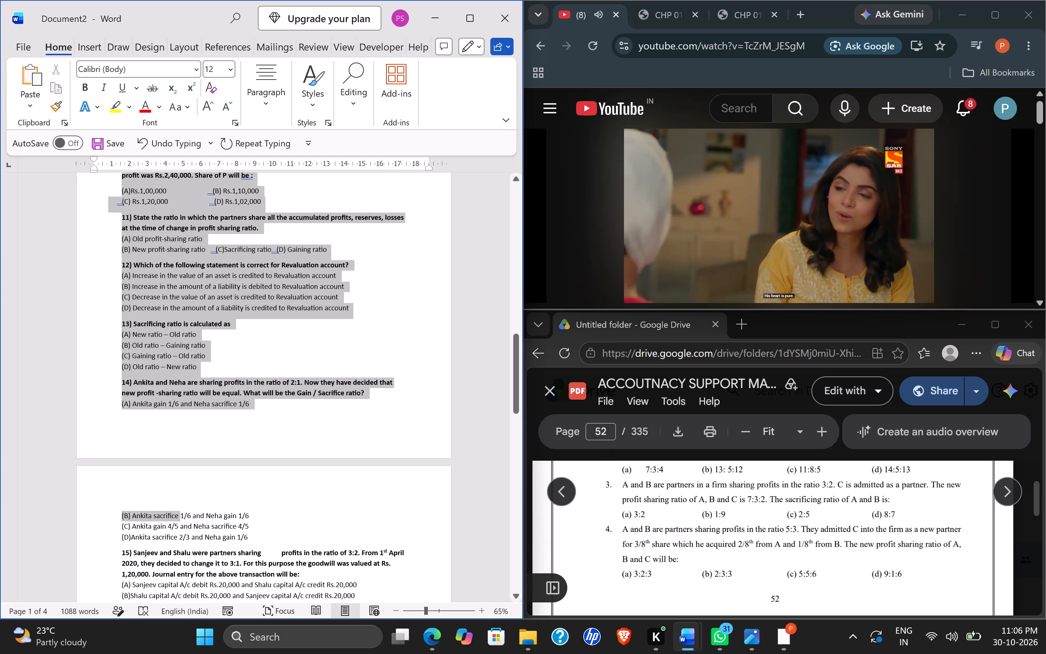
drag(165, 501, 229, 280)
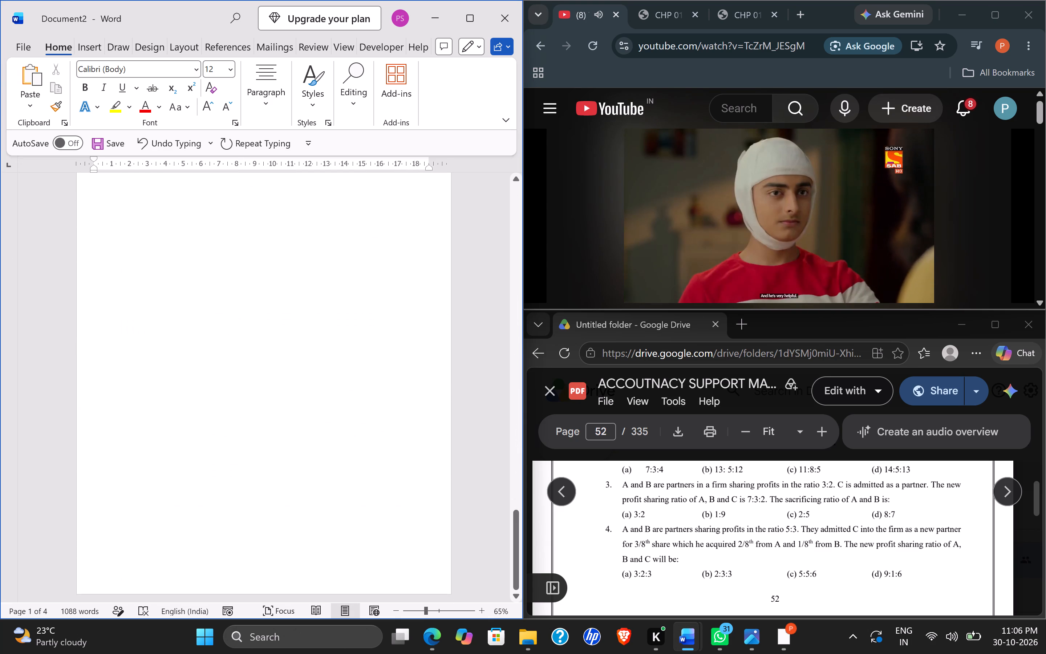
drag(229, 280, 262, 230)
scroll(262, 230, up, 9)
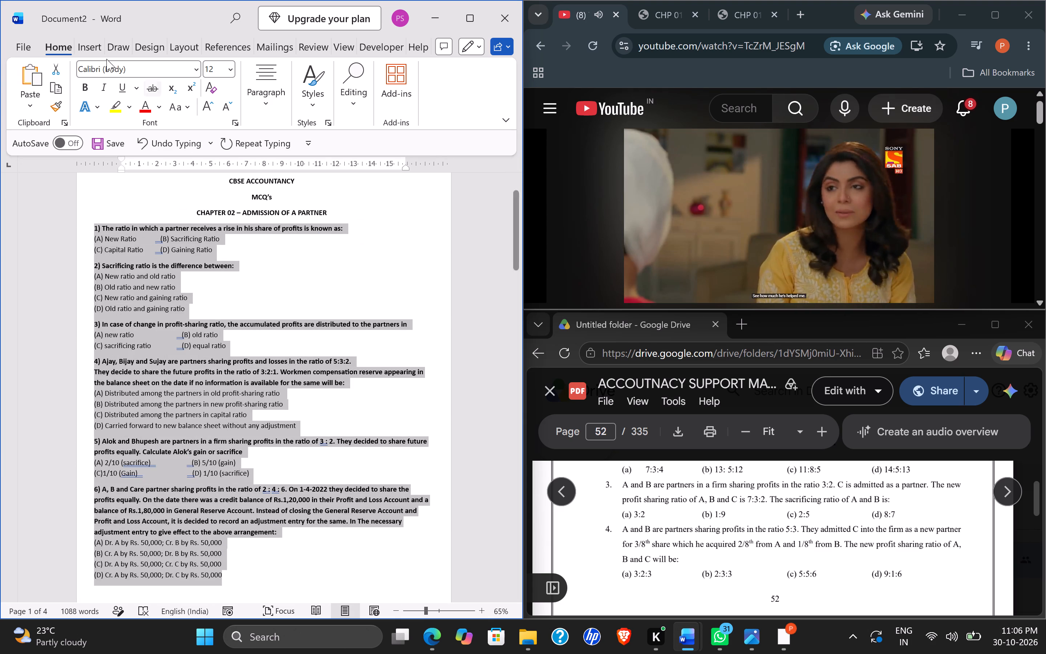
click(82, 43)
click(130, 41)
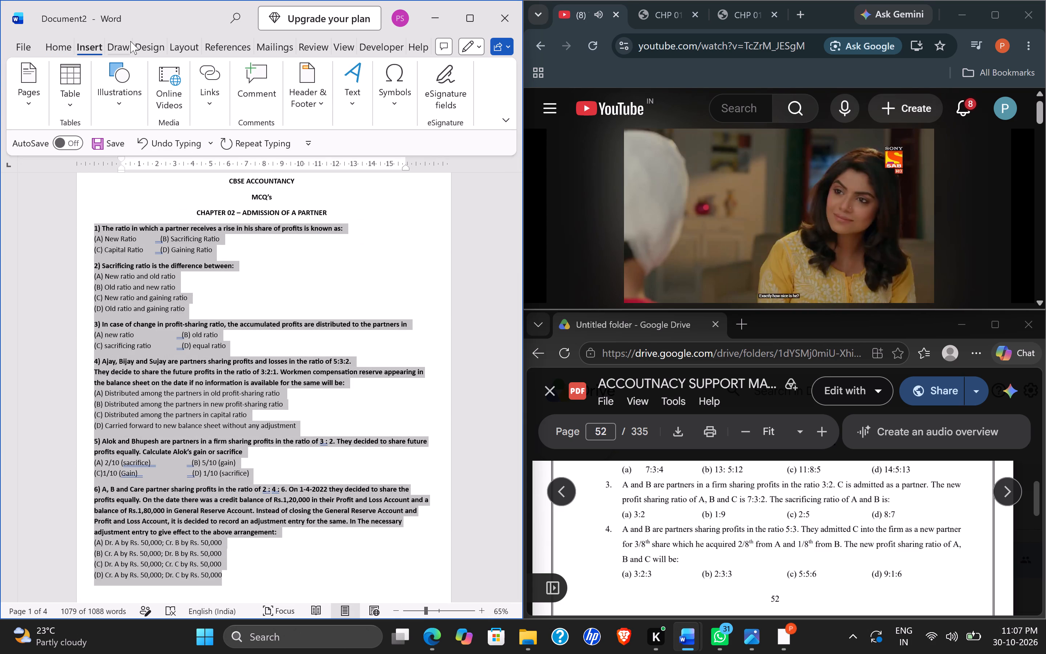
click(148, 43)
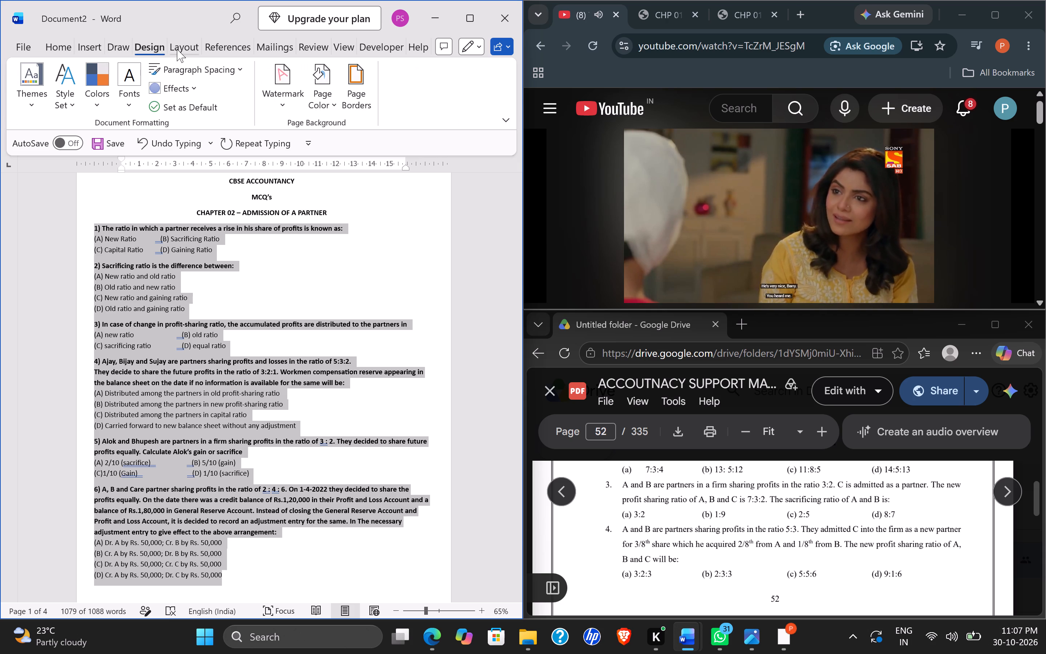
click(177, 49)
click(84, 110)
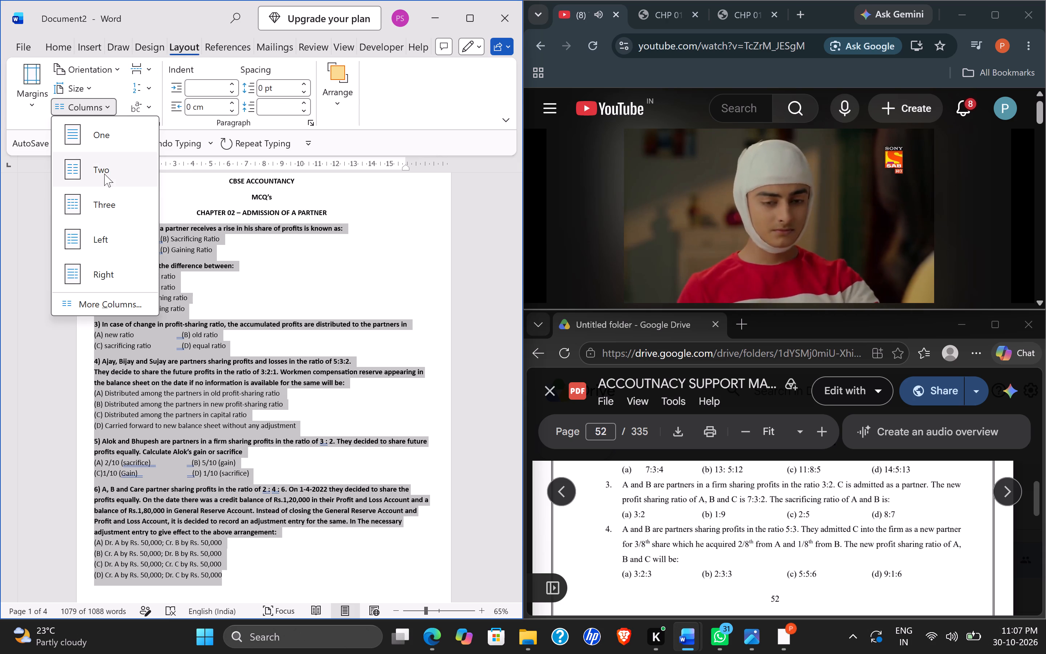
click(104, 174)
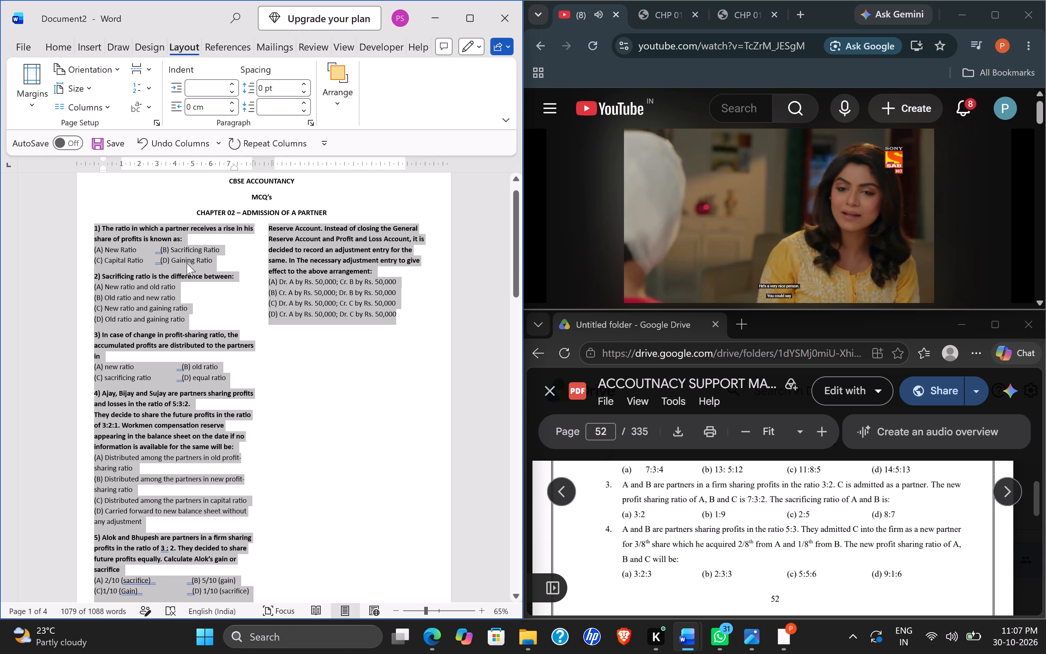
click(187, 263)
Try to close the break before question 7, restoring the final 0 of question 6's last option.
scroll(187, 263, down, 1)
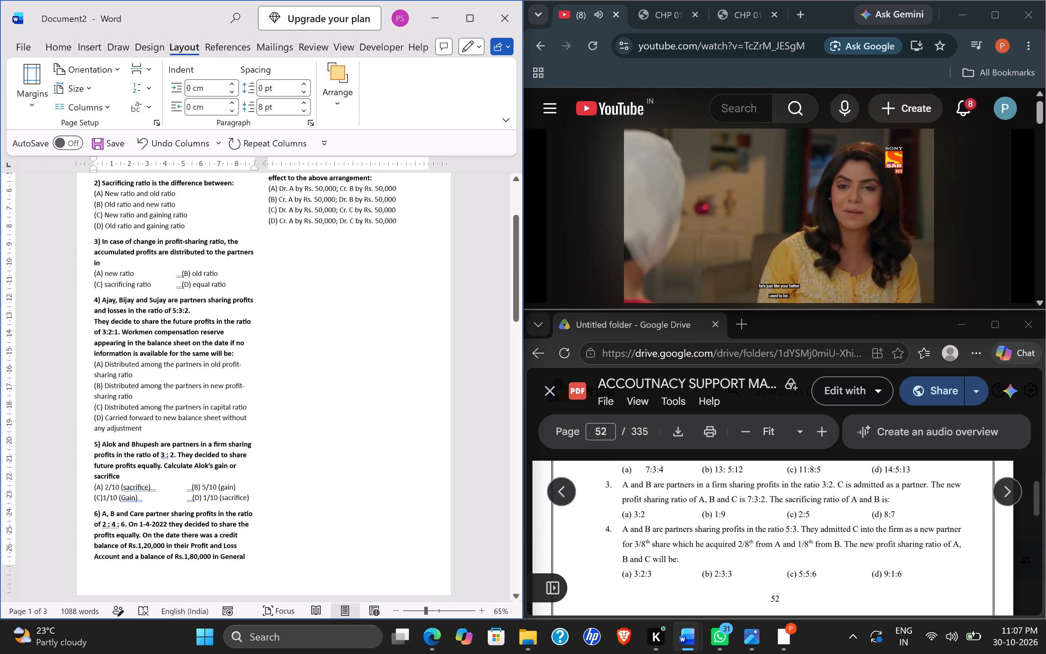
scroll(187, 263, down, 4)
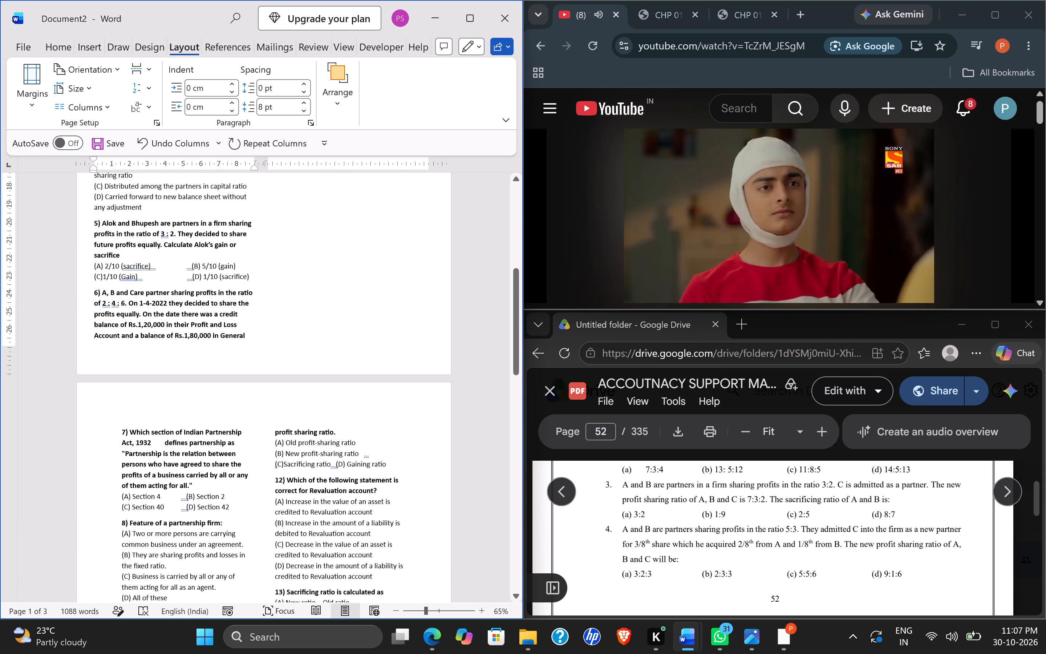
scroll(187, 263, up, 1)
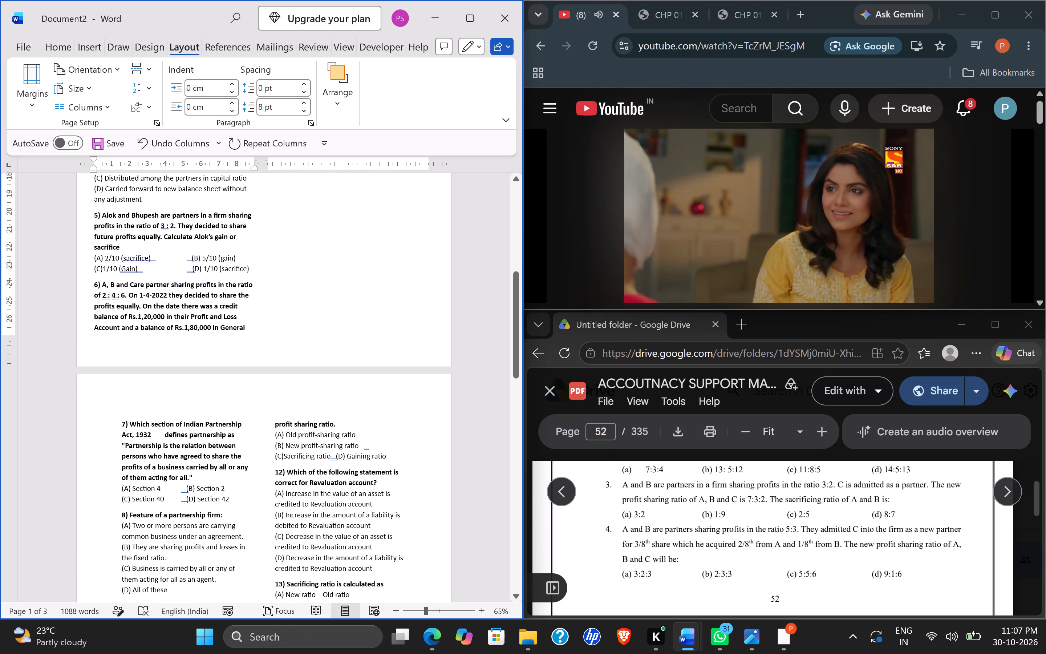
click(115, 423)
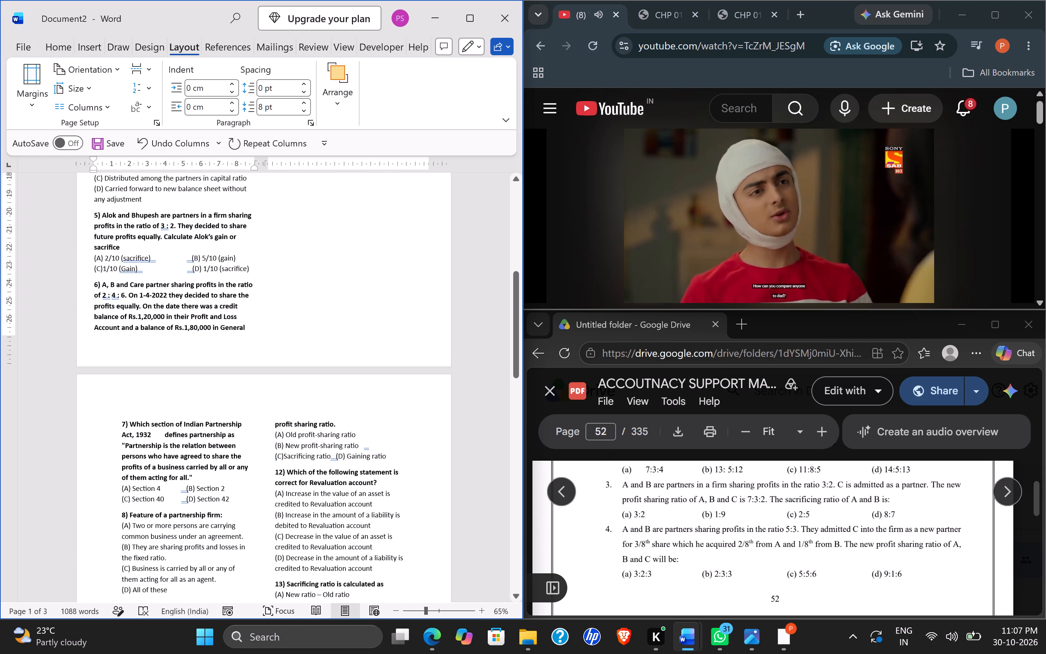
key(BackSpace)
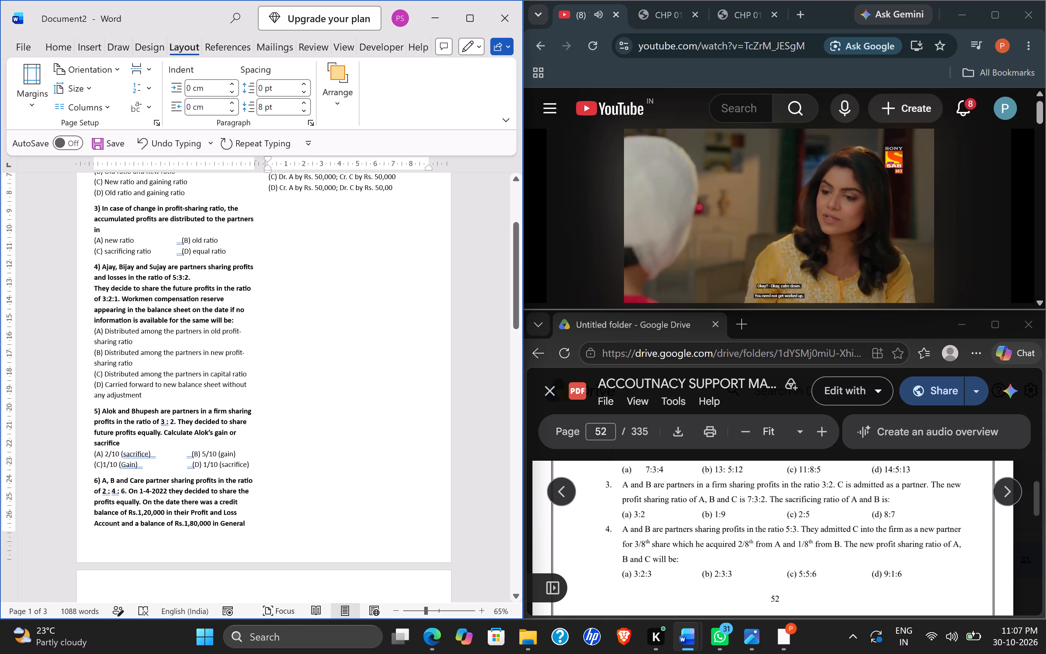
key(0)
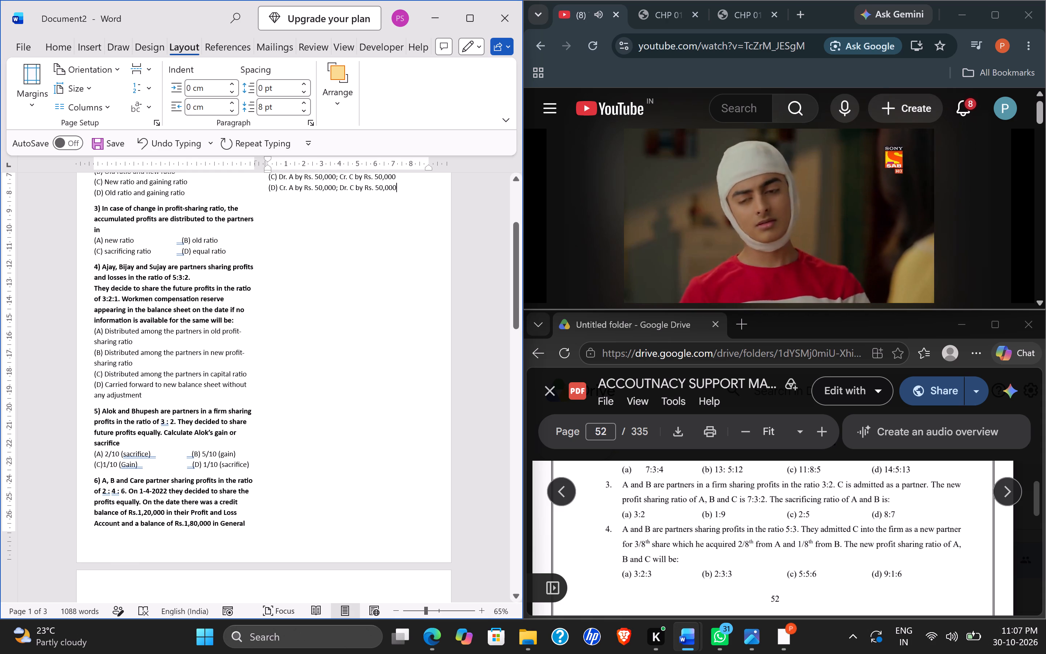
Copy questions 7 to 10 from the second page and paste them below question 6's options on the first page.
scroll(366, 309, up, 3)
scroll(366, 309, down, 5)
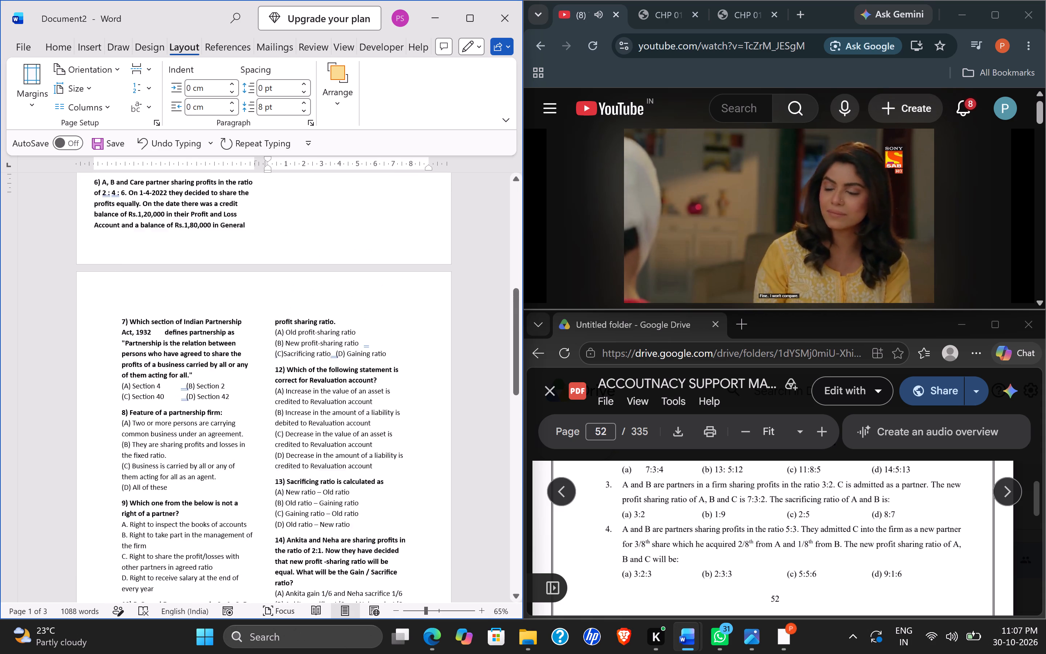
scroll(366, 309, up, 3)
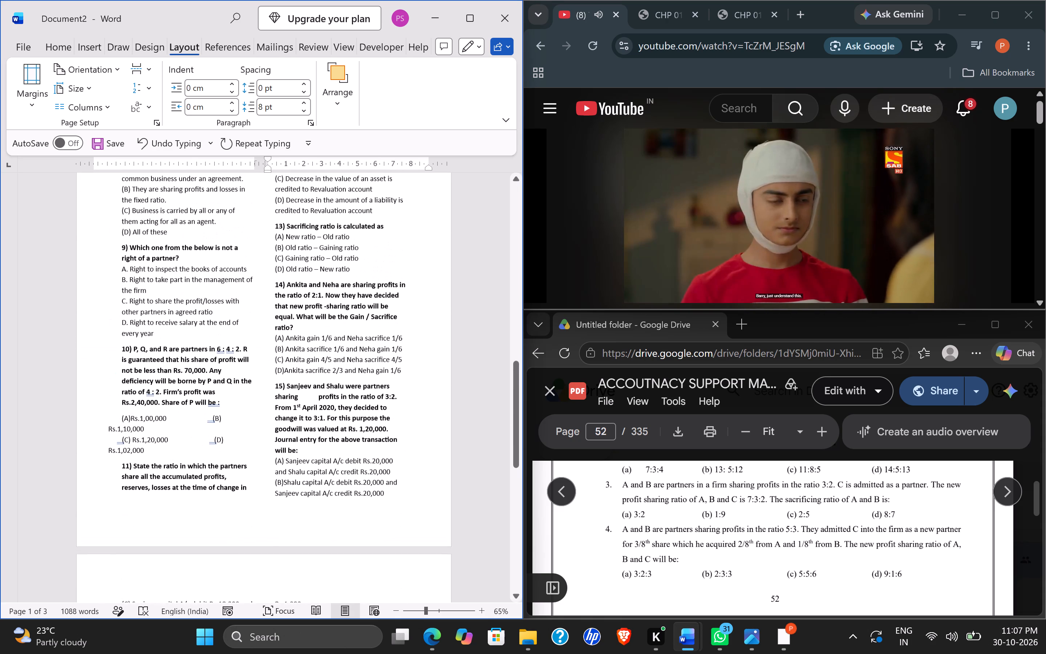
scroll(366, 309, up, 4)
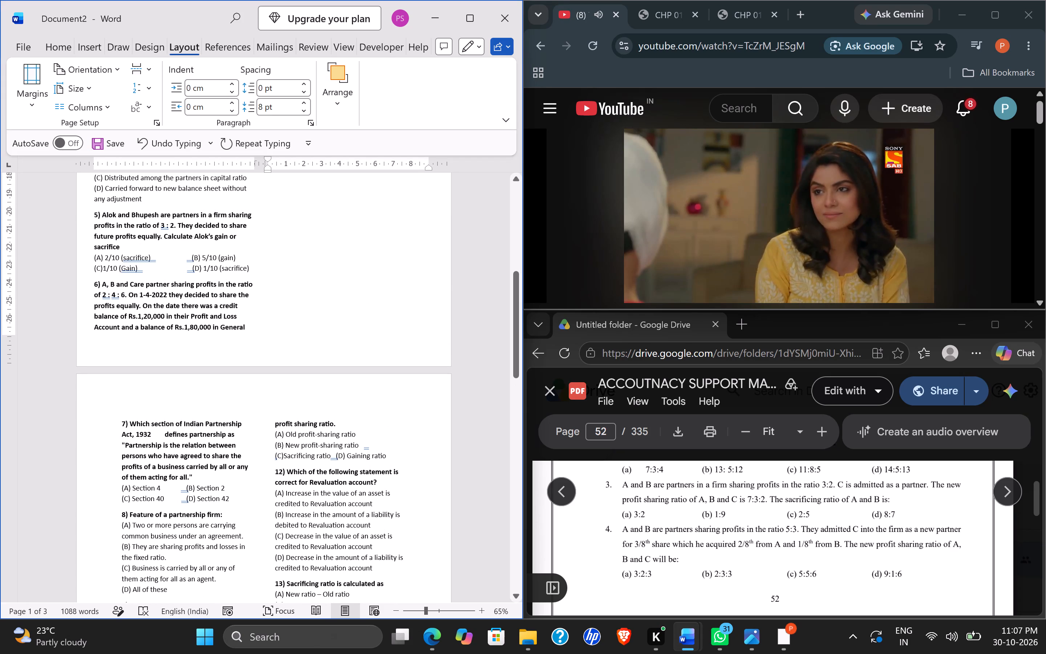
drag(115, 422, 176, 605)
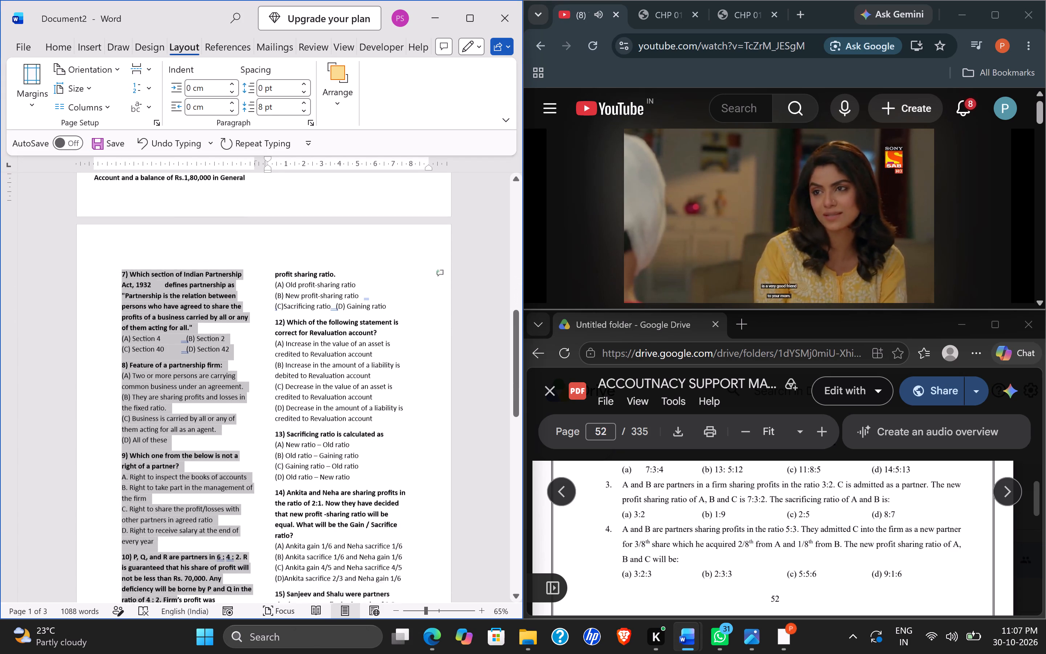
drag(176, 605, 196, 325)
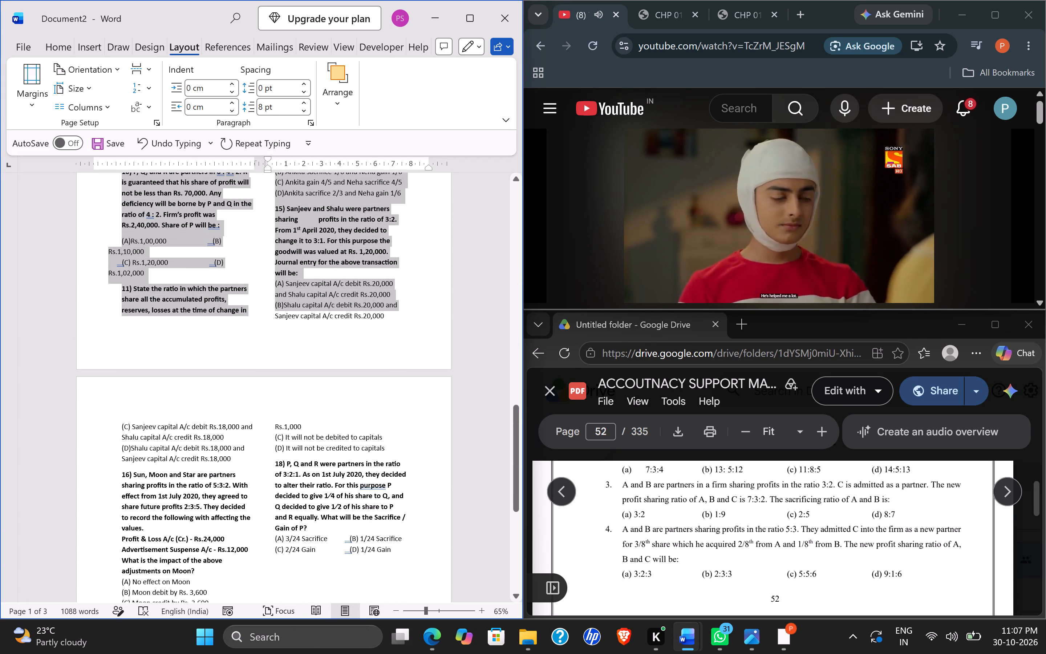
drag(196, 325, 190, 274)
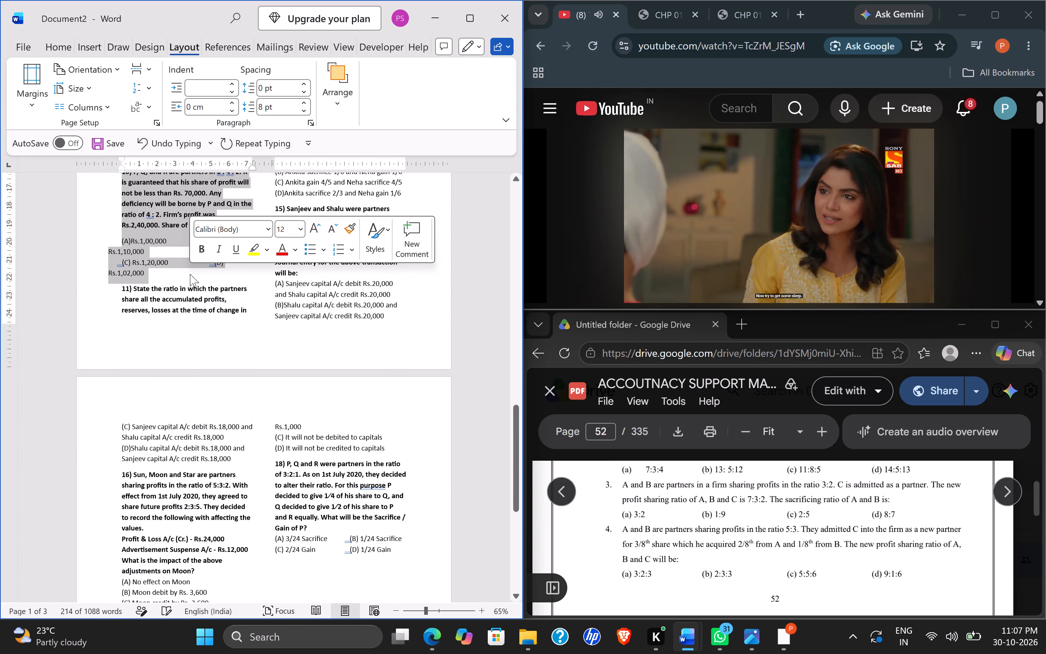
key(ctrl+c)
scroll(173, 231, up, 7)
click(411, 345)
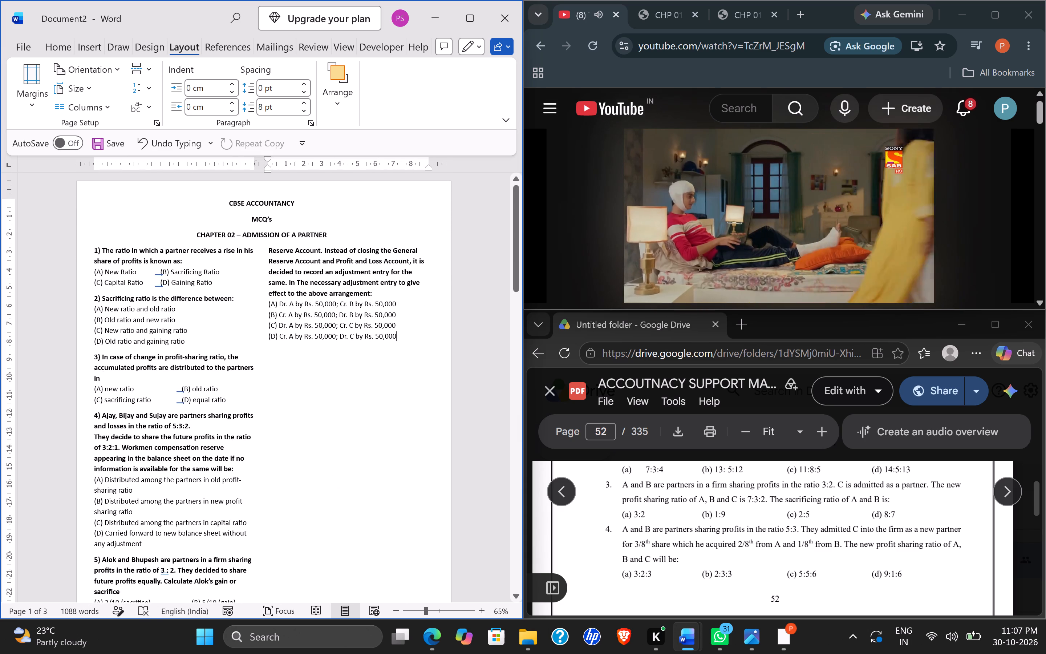
key(Return)
key(Return)
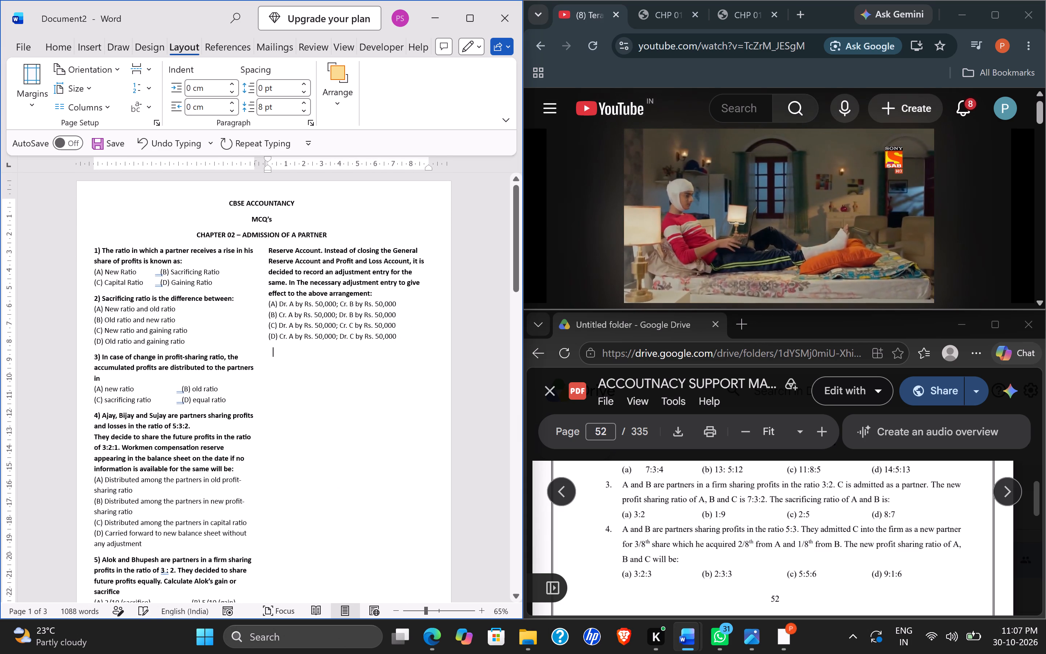
key(ctrl+v)
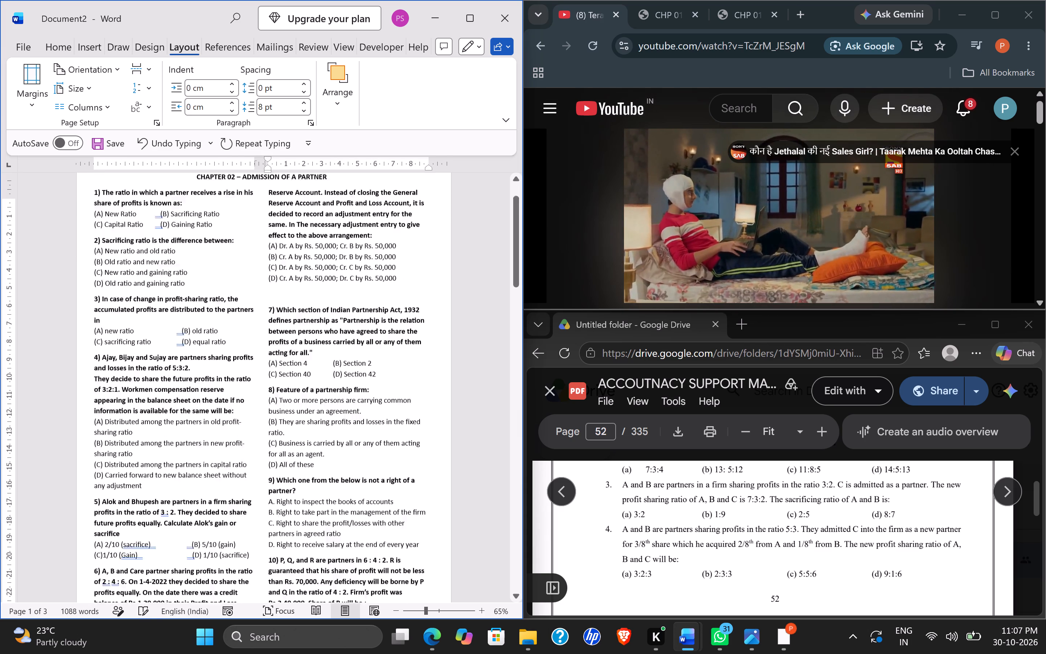
Remove the blank line between question 6's last option and question 7 on the first page.
scroll(368, 307, up, 2)
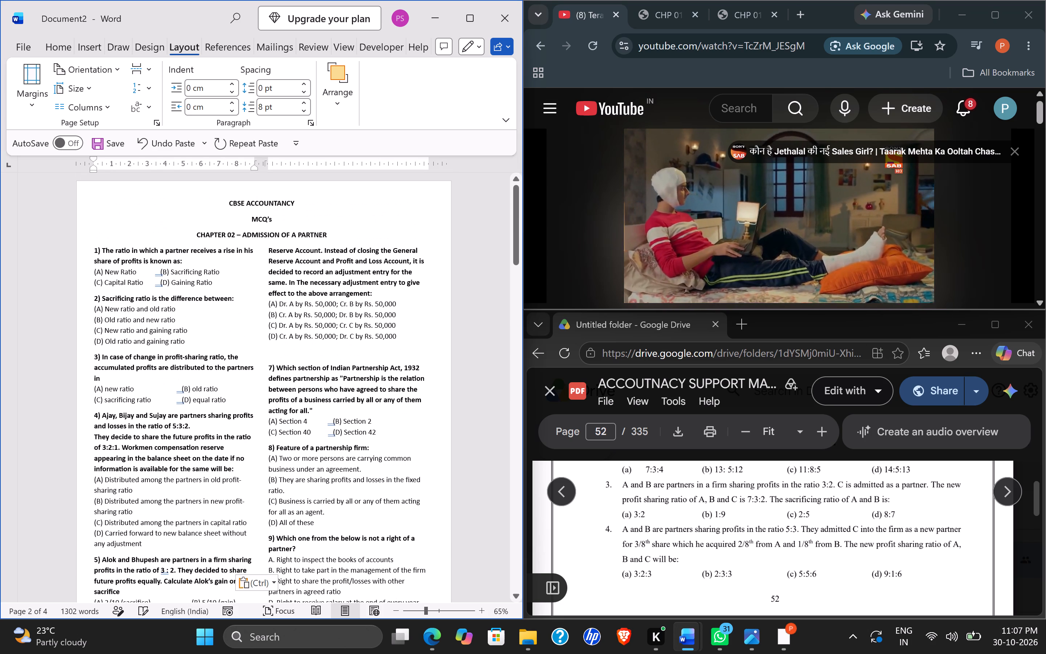
click(280, 349)
key(BackSpace)
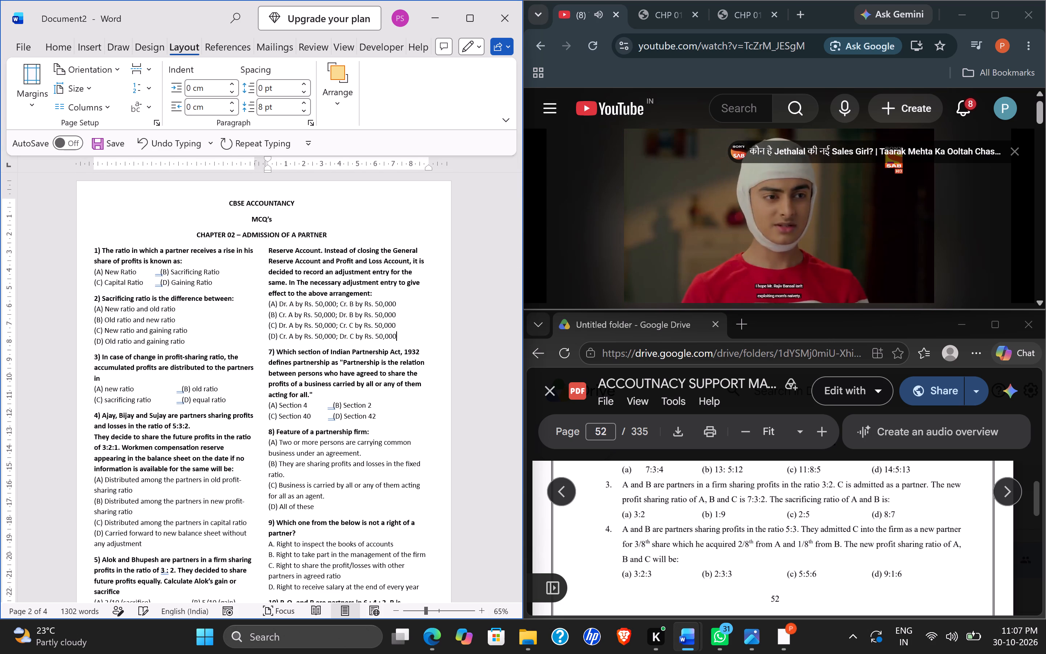
Delete the duplicate questions 7 to 10 from the second page, so that page starts with question 11.
scroll(310, 436, down, 2)
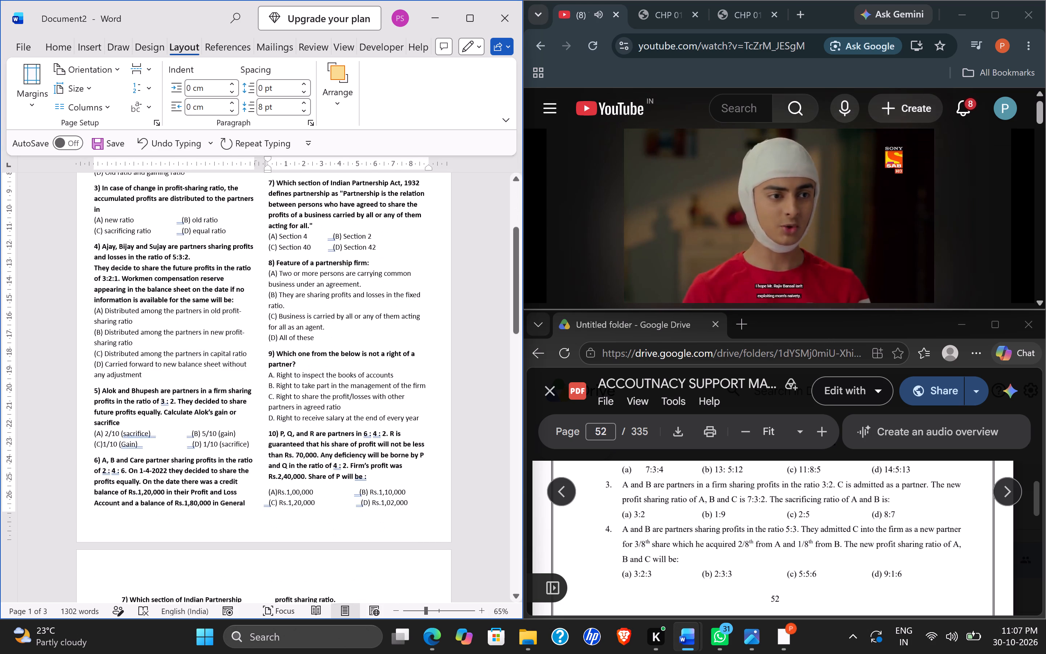
scroll(310, 436, down, 1)
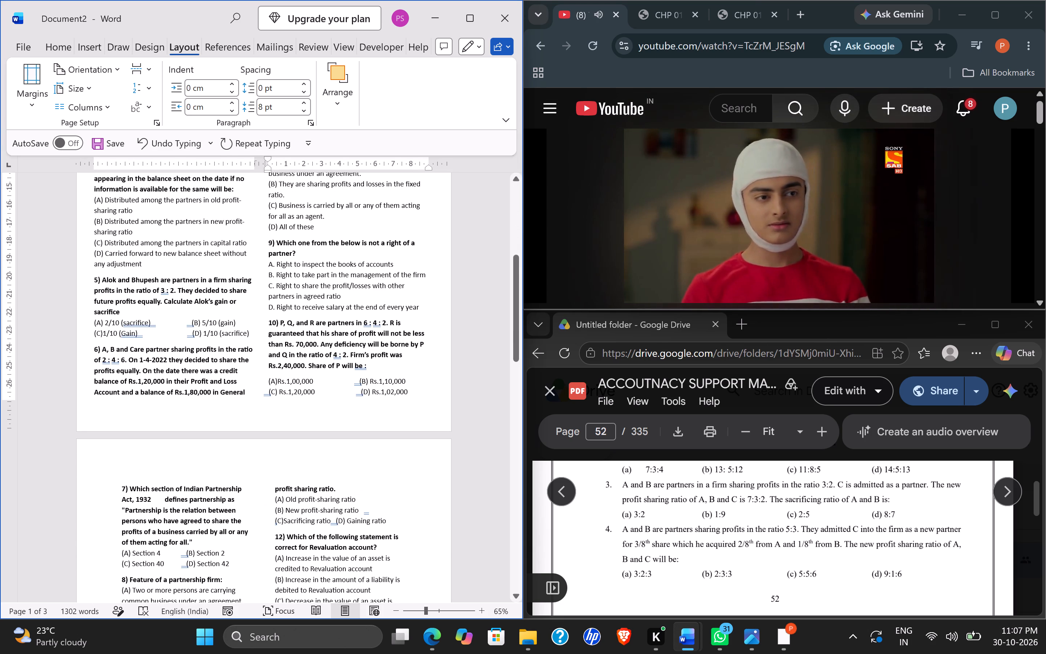
scroll(165, 494, down, 2)
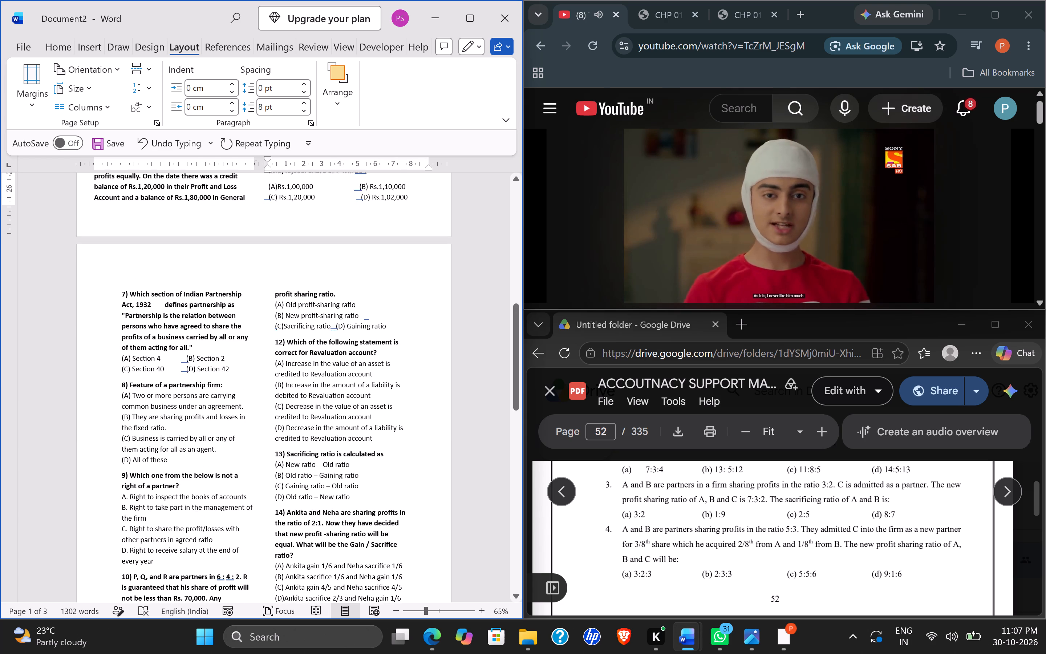
drag(119, 287, 188, 620)
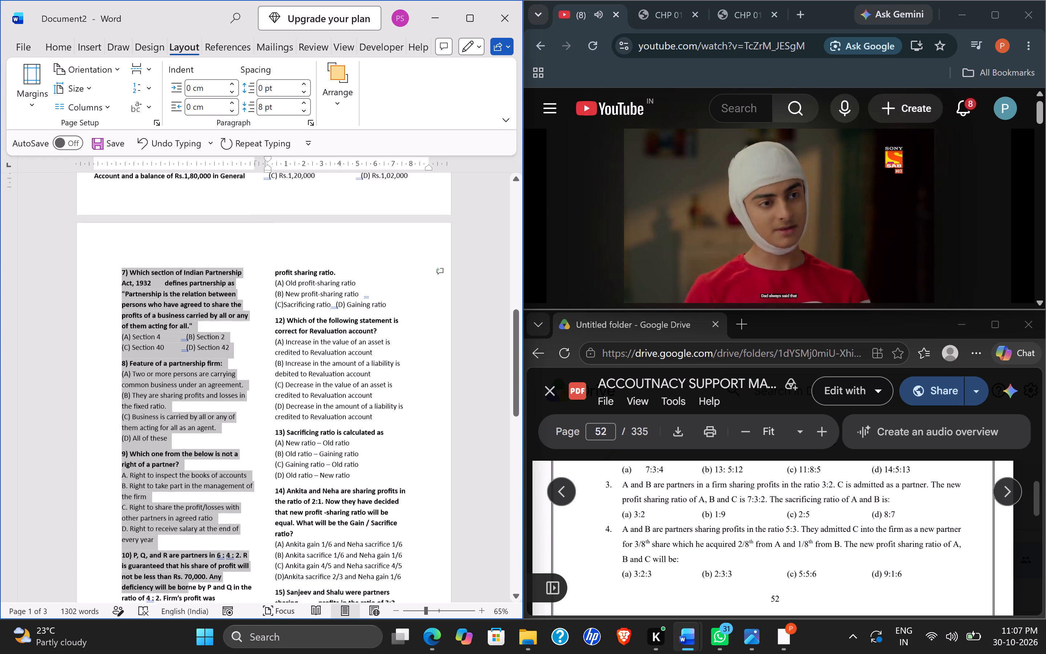
drag(188, 620, 210, 185)
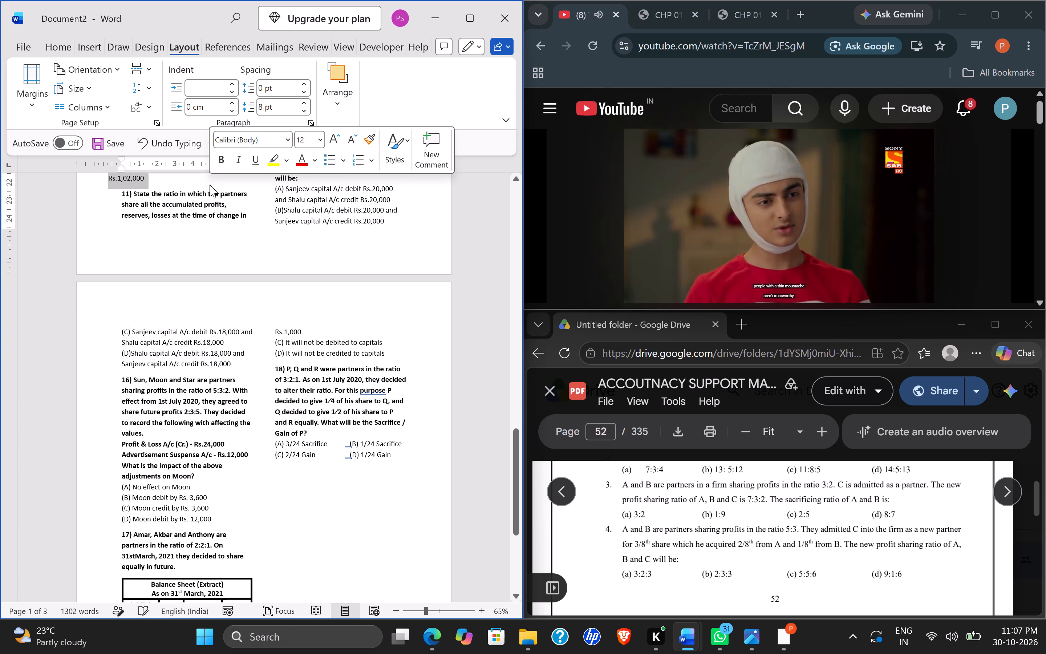
key(Delete)
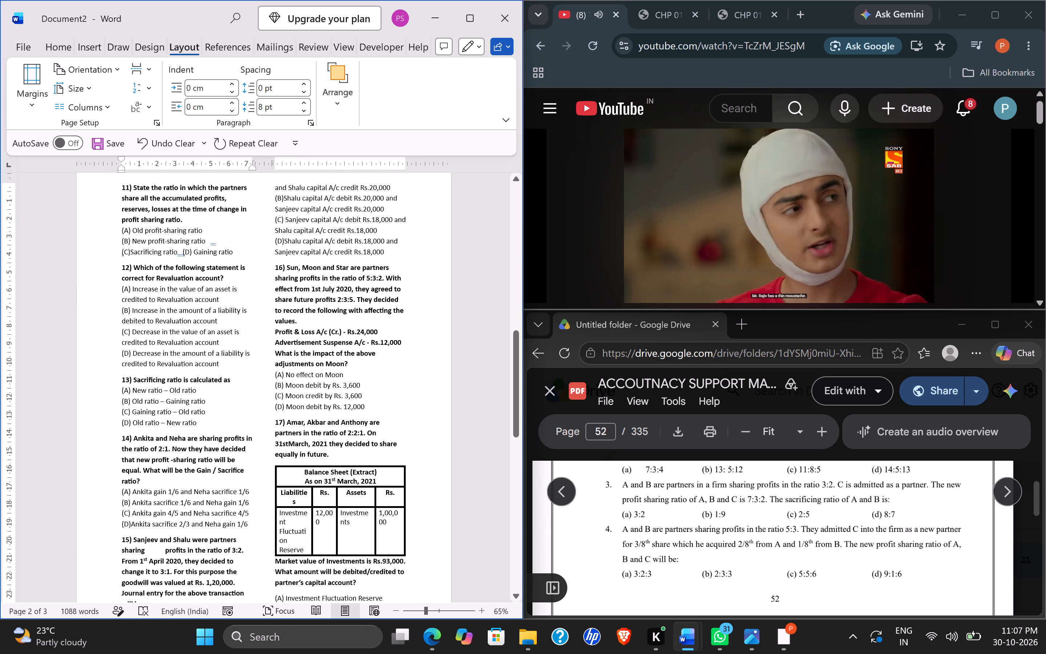
Shift the left margin of the section starting at question 11 outward toward the first page's text edge, keeping question 11's indent at 0 cm.
scroll(217, 302, up, 2)
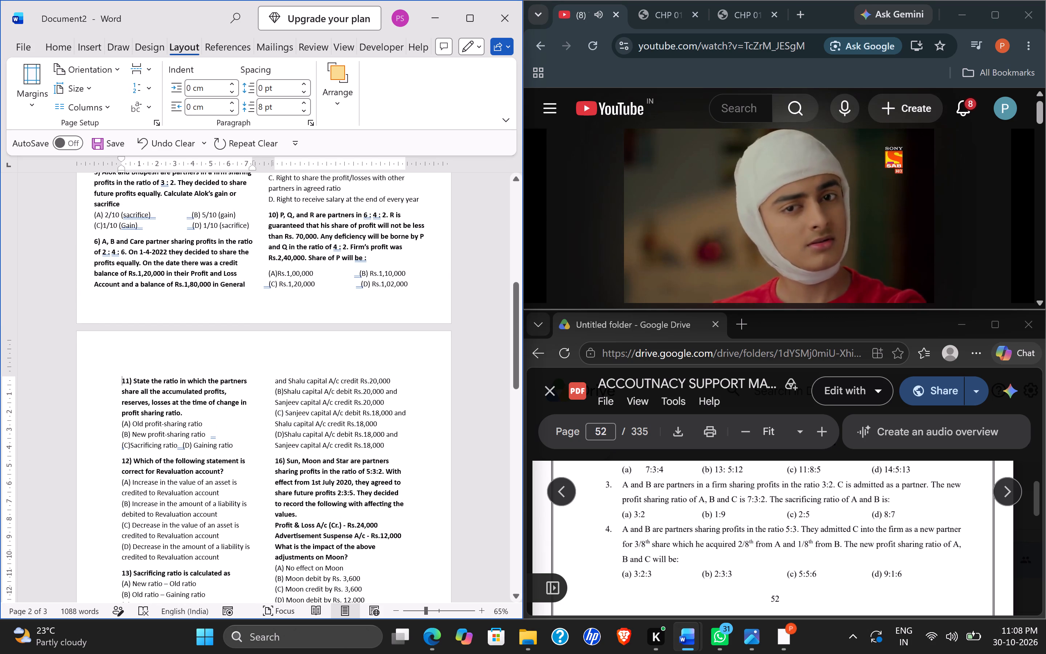
click(169, 361)
scroll(119, 316, up, 2)
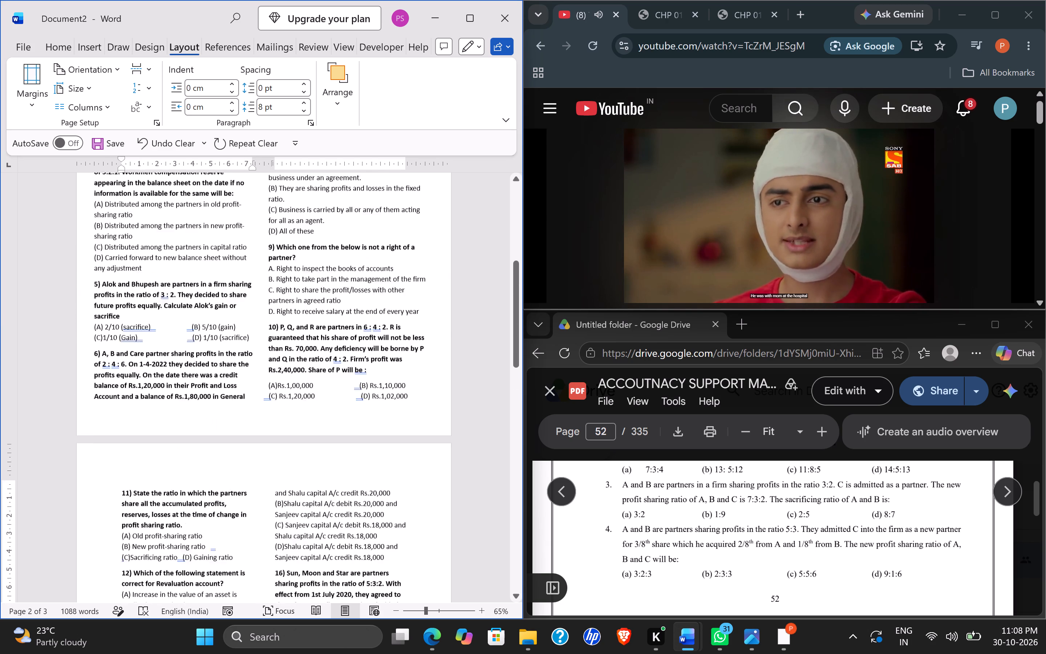
scroll(119, 316, up, 5)
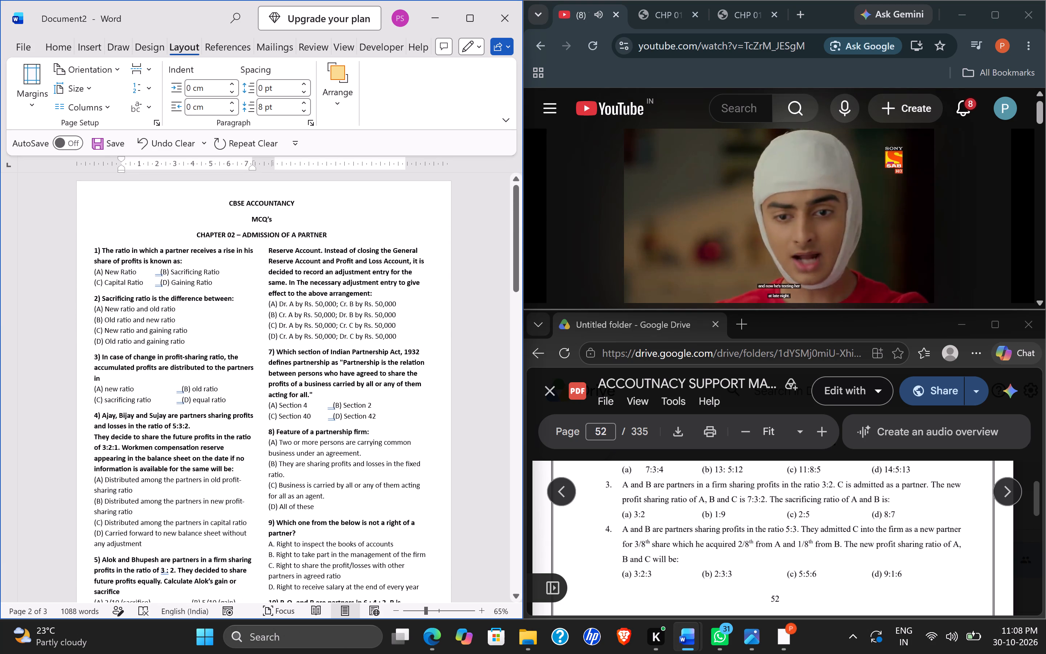
click(120, 163)
drag(120, 163, 94, 167)
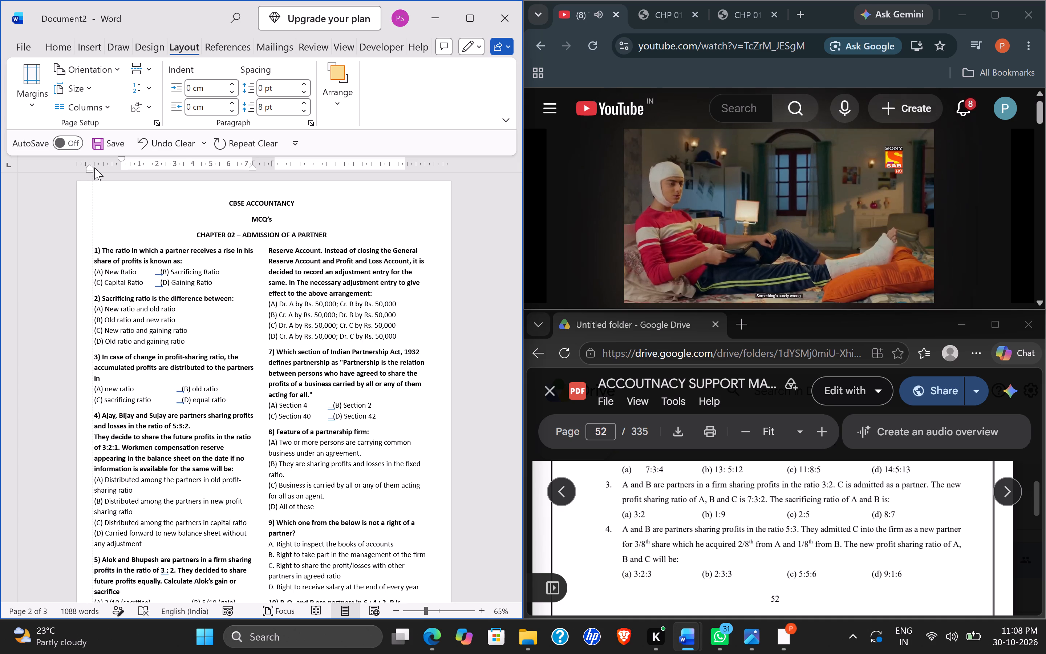
drag(94, 167, 96, 168)
drag(121, 164, 102, 162)
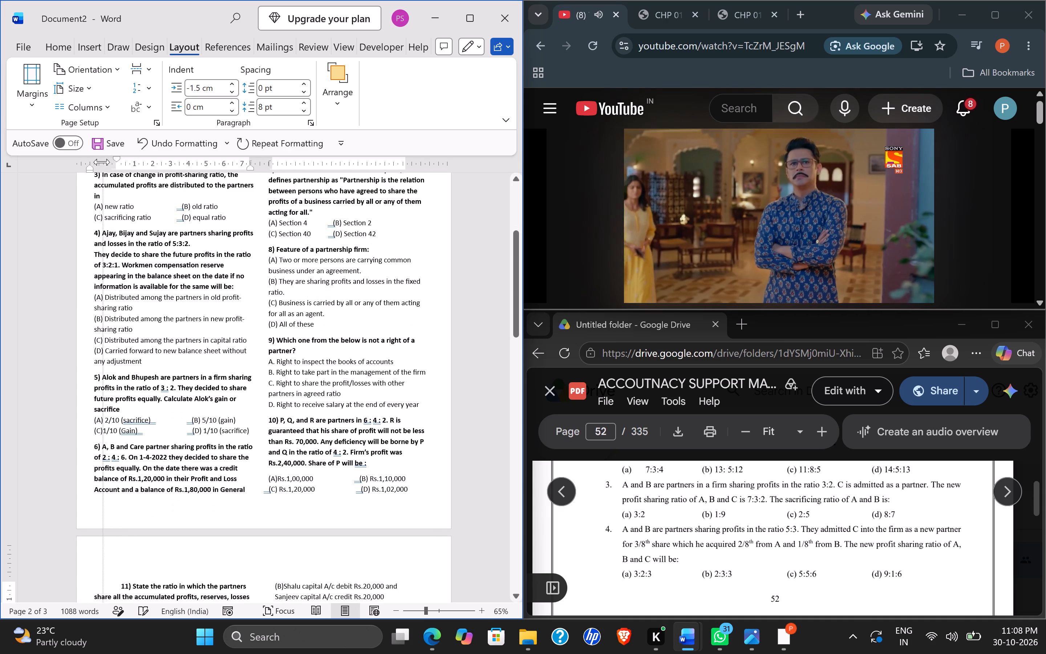
drag(102, 162, 94, 159)
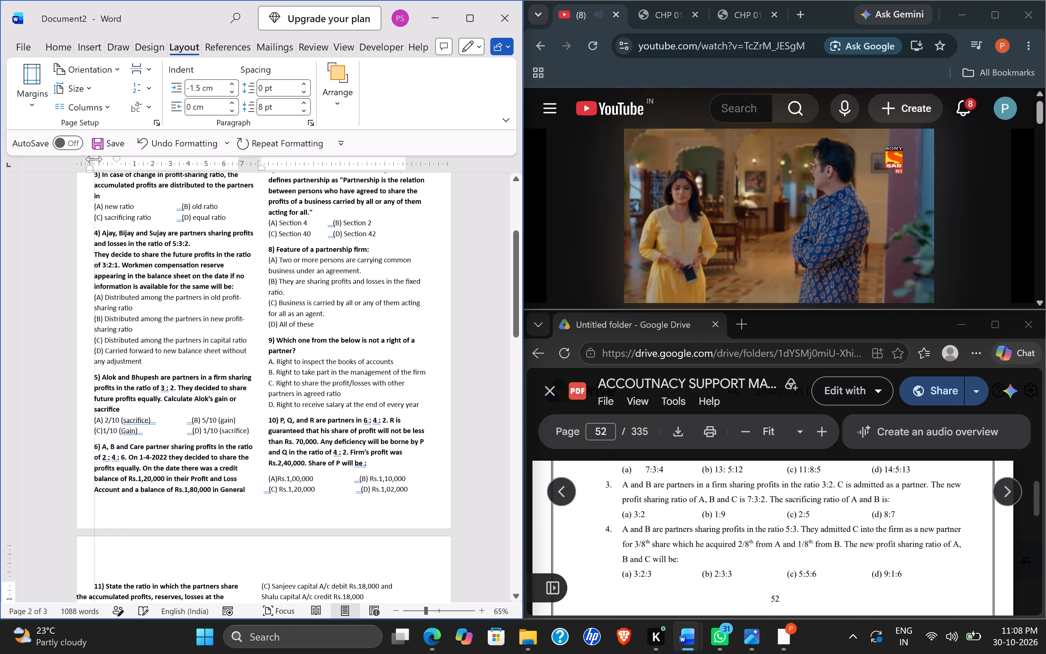
drag(94, 159, 97, 159)
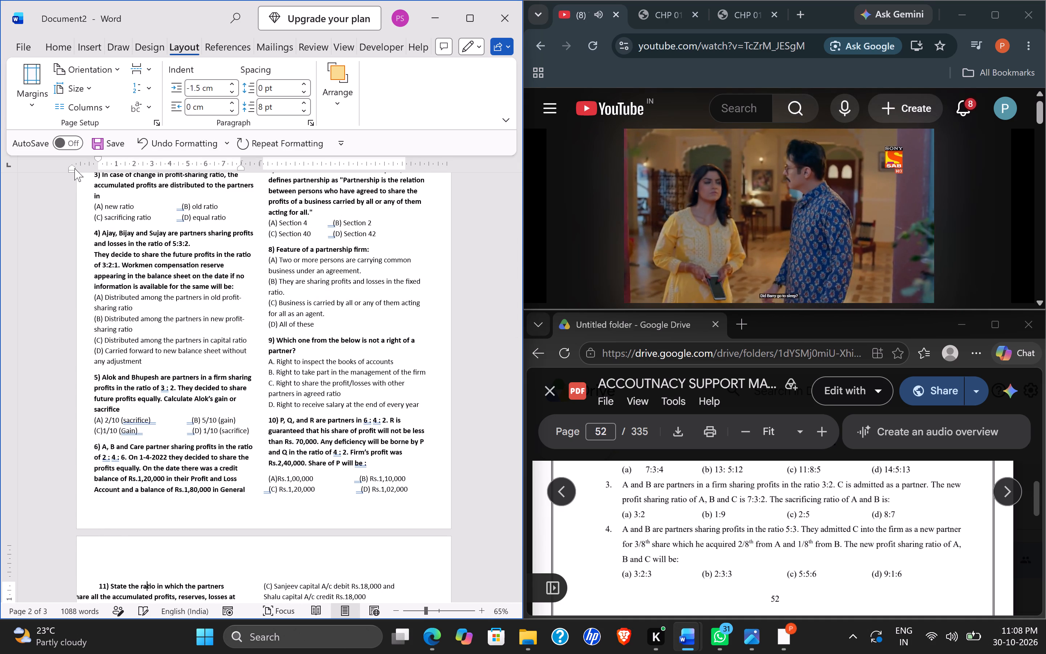
click(74, 168)
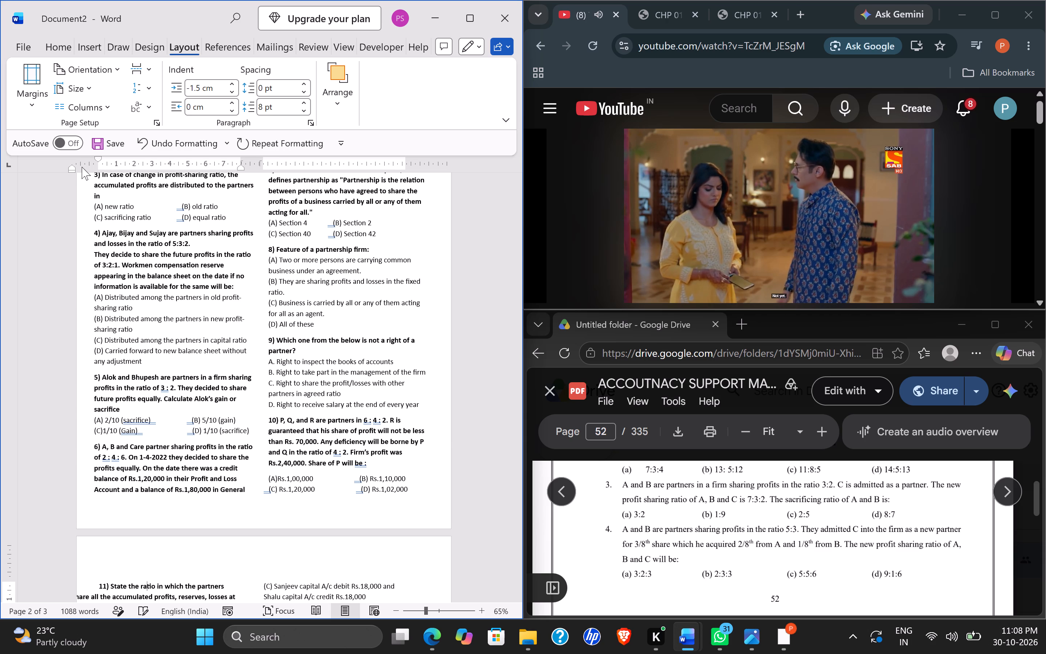
drag(73, 167, 96, 168)
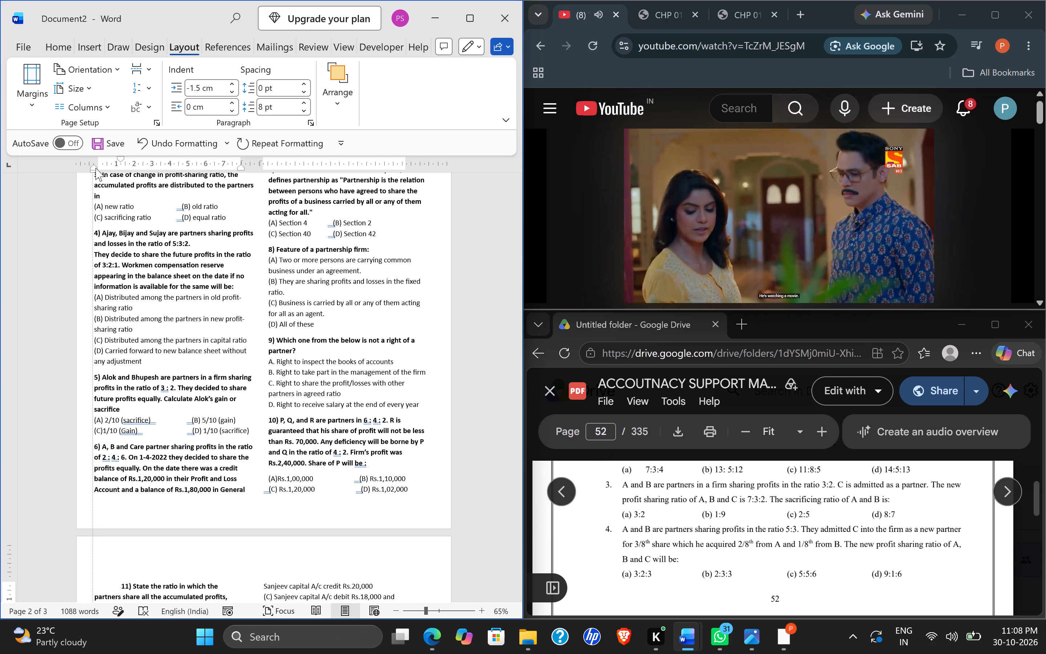
drag(96, 168, 98, 169)
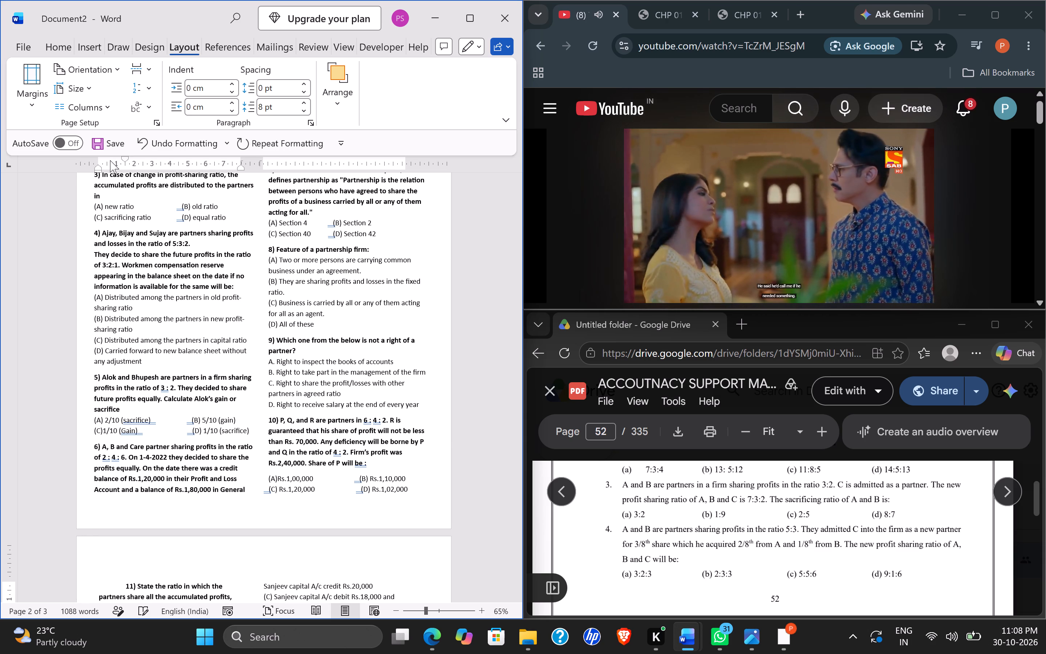
drag(126, 159, 100, 158)
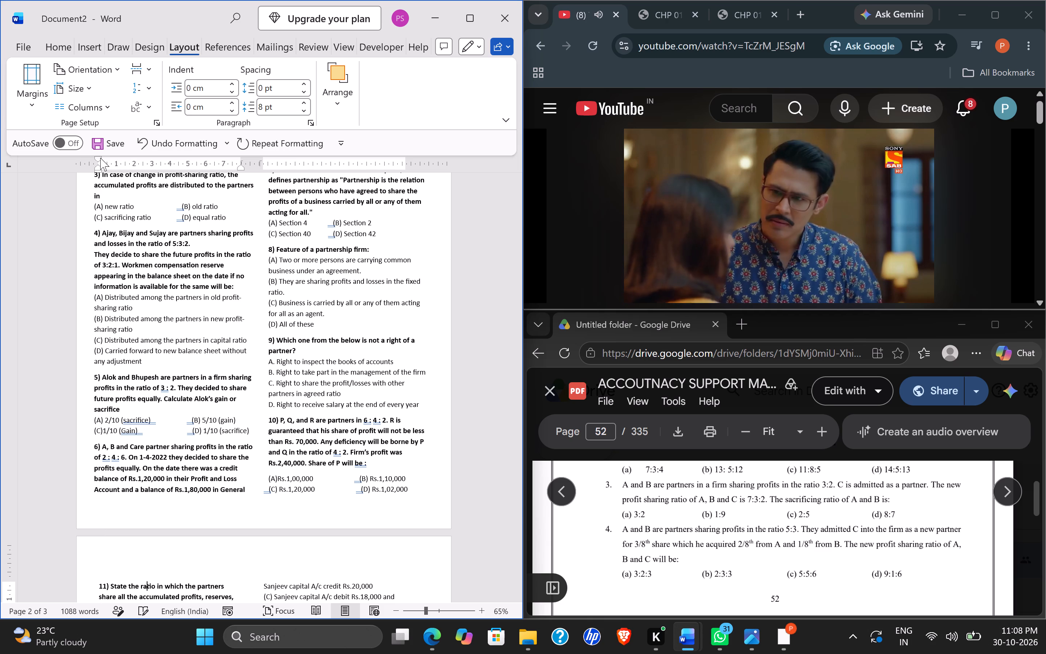
Widen the gap between the two columns holding questions 1 to 10.
click(241, 234)
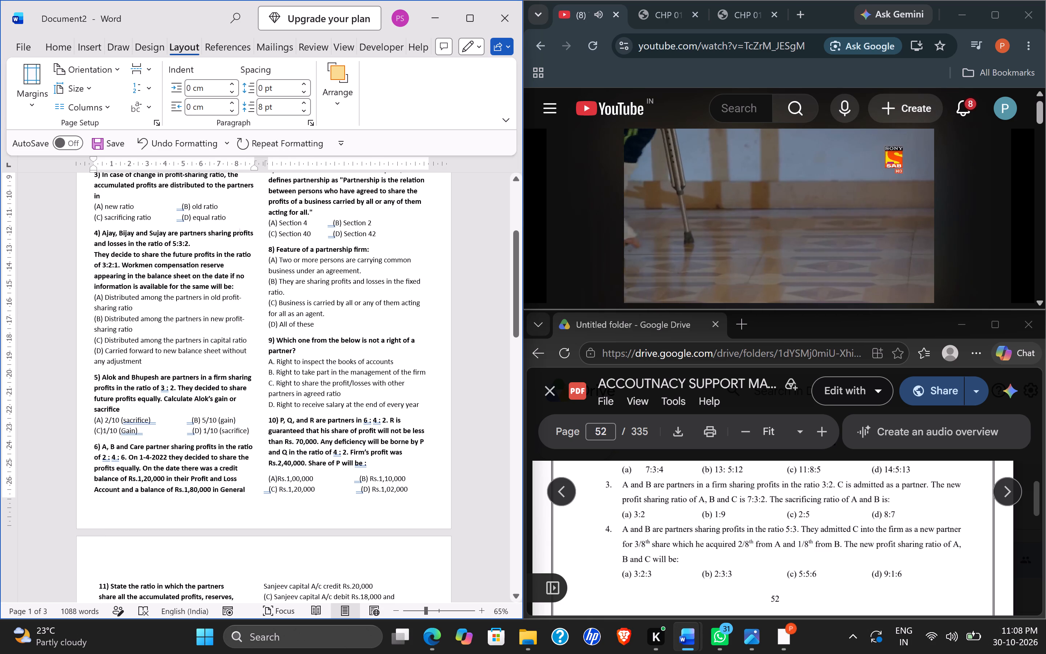
drag(268, 167, 277, 167)
click(271, 249)
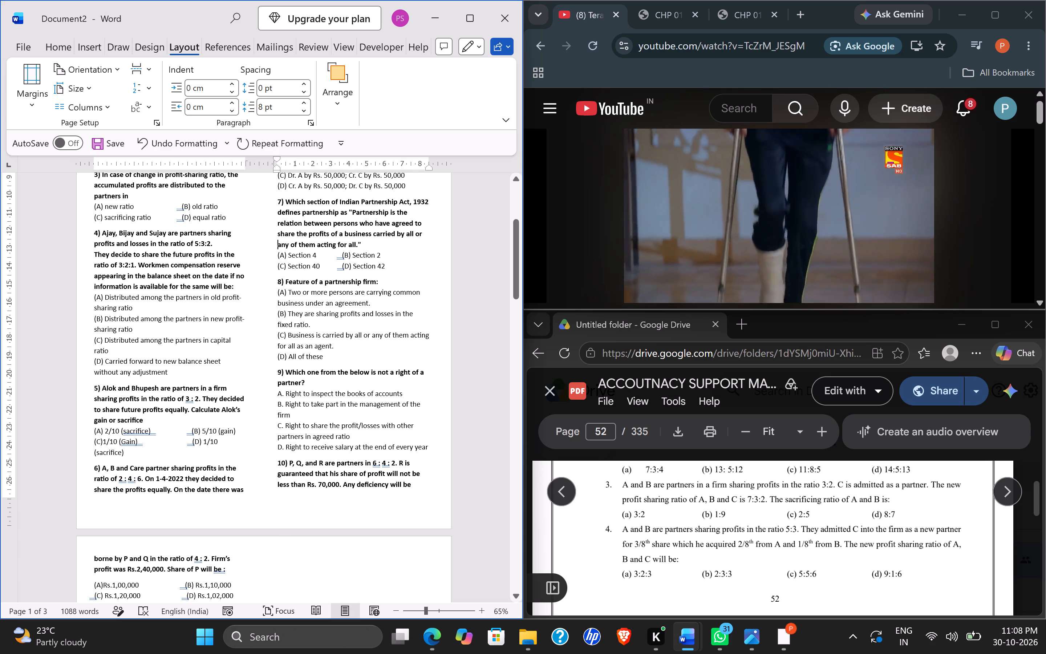
Place the cursor after the last option of question 10 on the second page.
scroll(271, 249, up, 4)
scroll(271, 249, down, 4)
scroll(271, 249, up, 1)
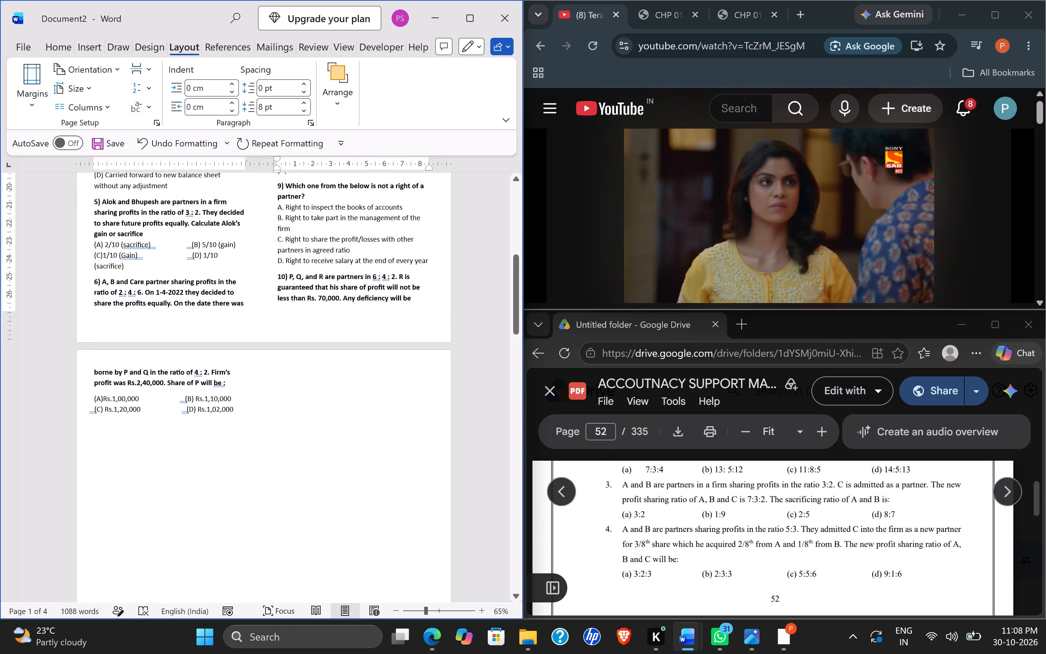
scroll(271, 249, up, 5)
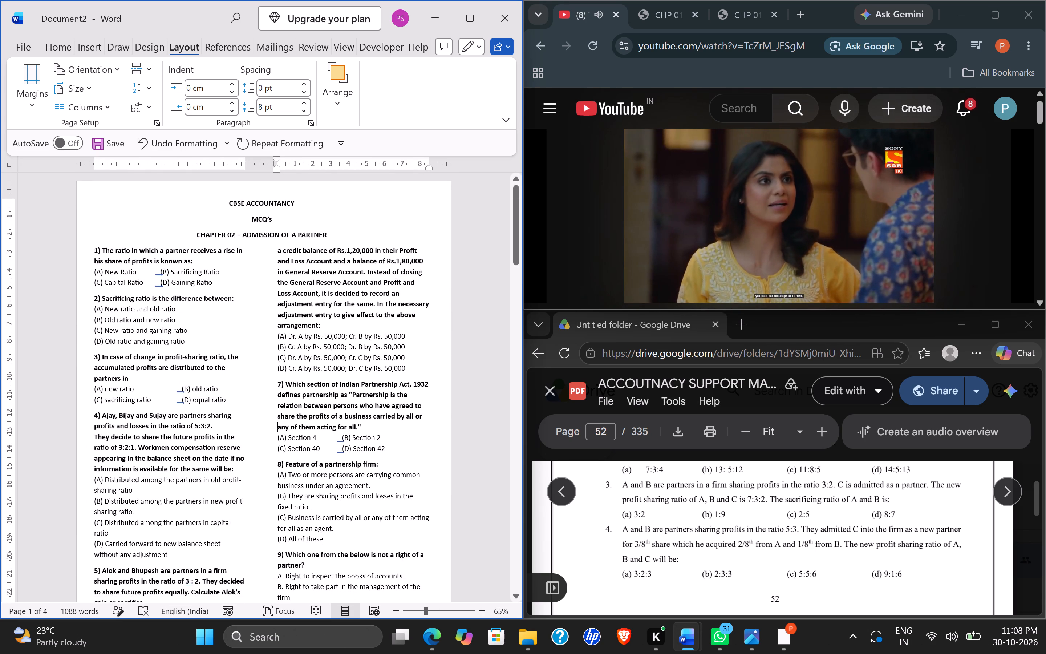
scroll(271, 249, down, 3)
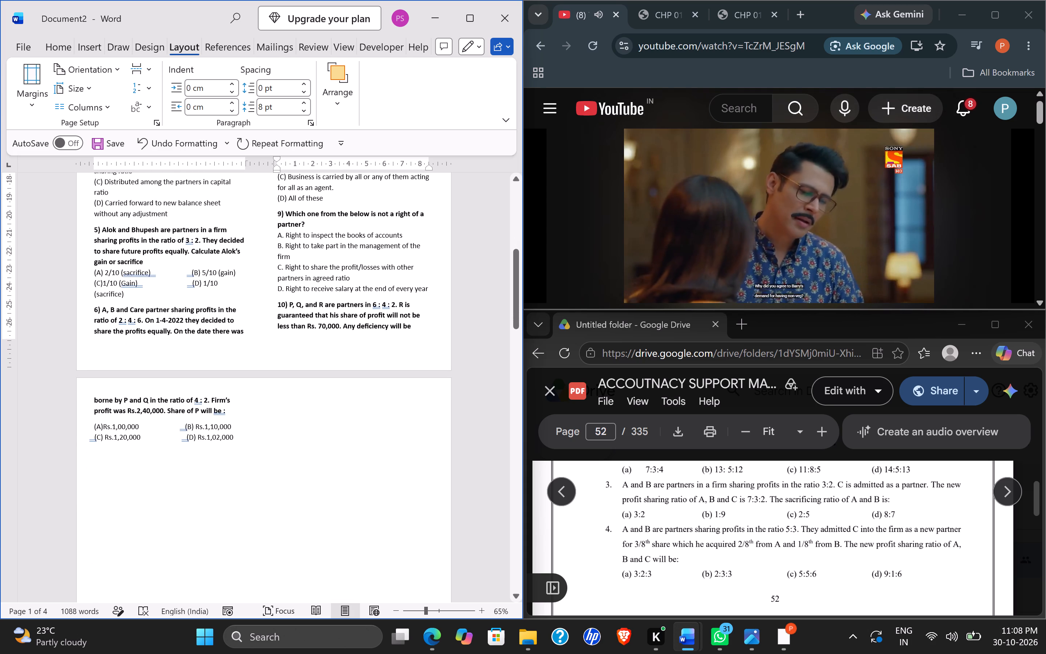
click(379, 460)
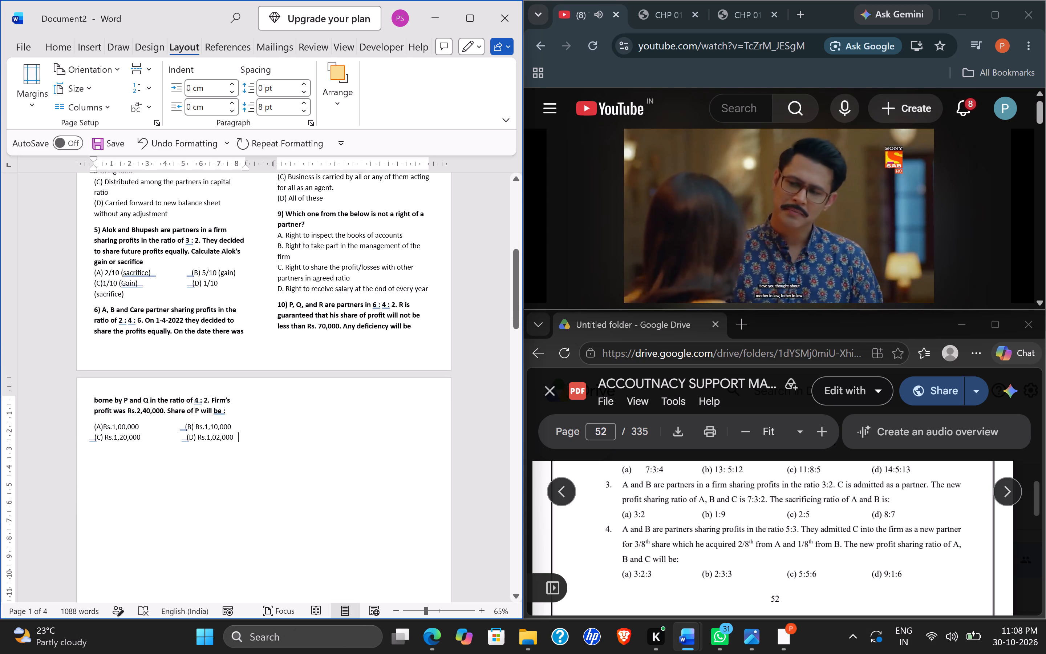